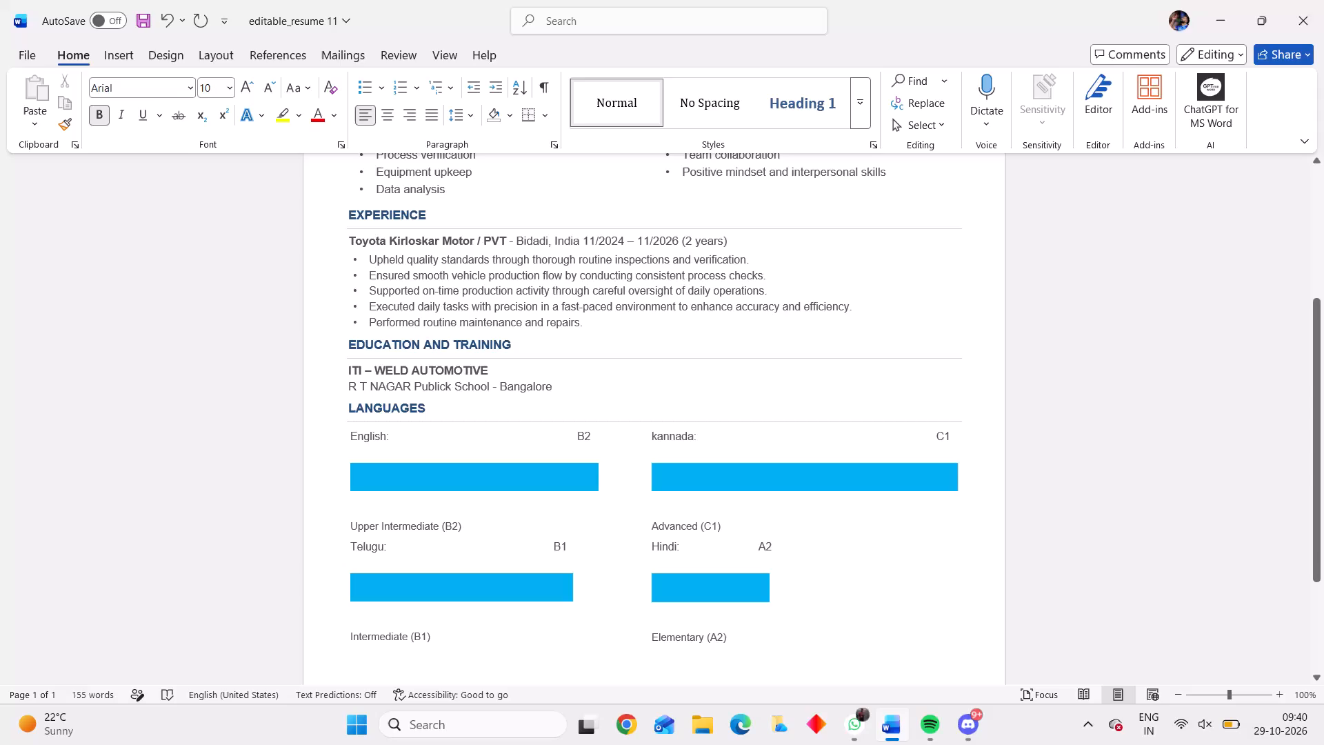
Retype the letters OT within the word AUTOMOTIVE in the ITI entry under Education and Training.
{"action": "left_click", "coordinate": [468, 368]}
{"action": "key", "text": "BackSpace"}
{"action": "key", "text": "BackSpace"}
{"action": "type", "text": "OT"}
{"action": "left_click", "coordinate": [612, 362]}
Append the location "- BIDADI" to the ITI – WELD AUTOMOTIVE line under Education and Training.
{"action": "left_click", "coordinate": [516, 373]}
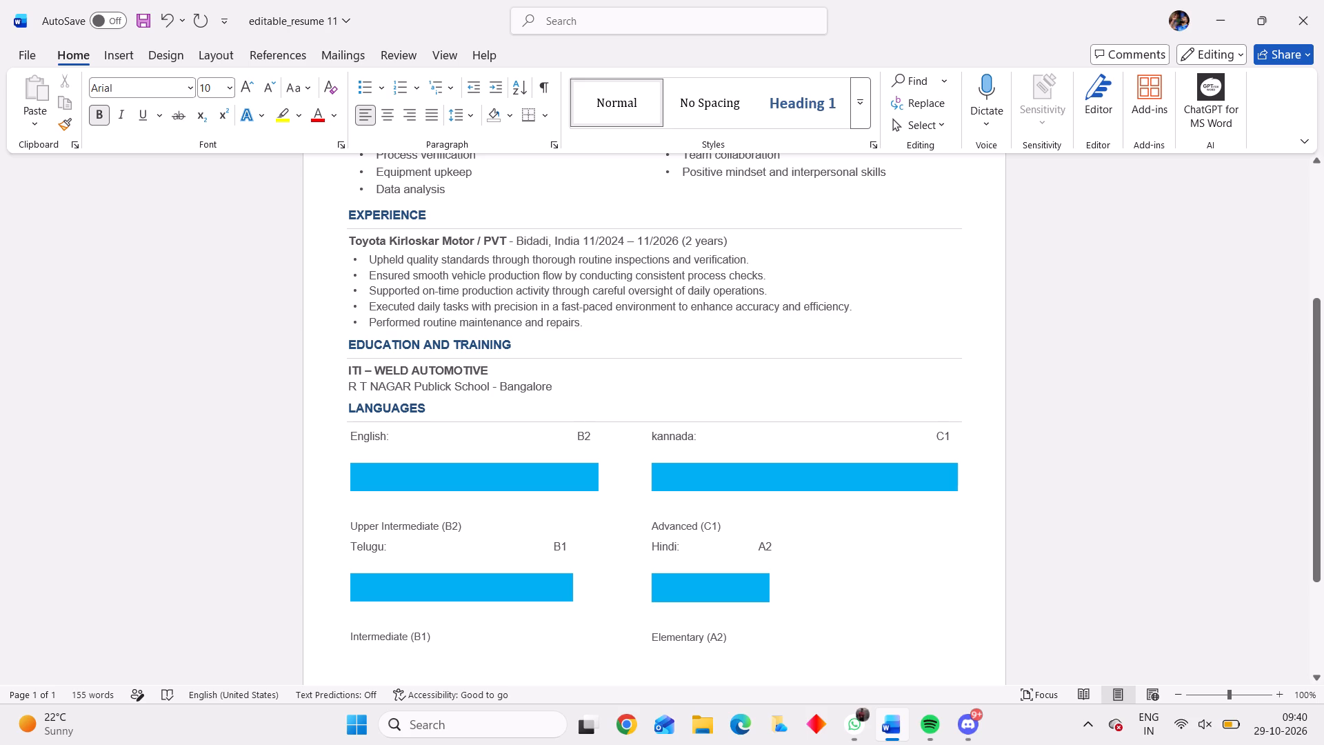
{"action": "type", "text": "-"}
{"action": "key", "text": "space"}
{"action": "type", "text": "BIDA"}
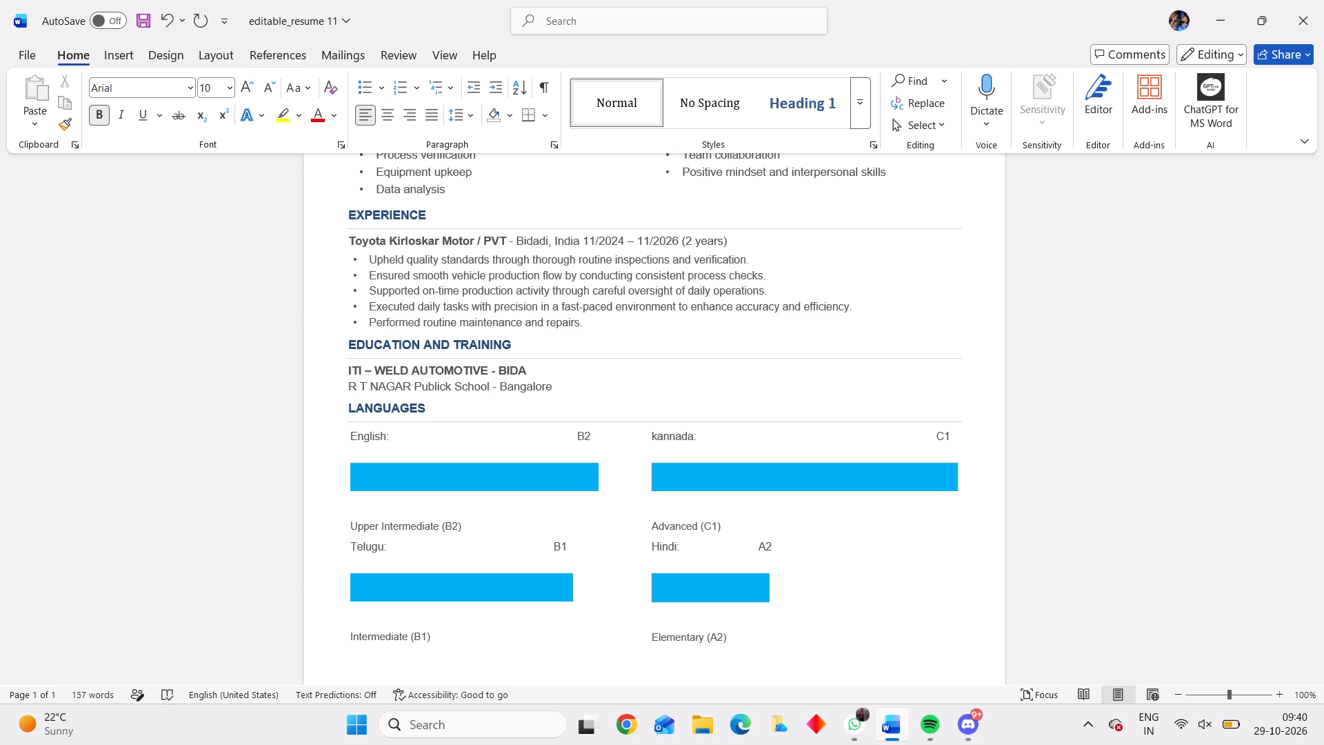
{"action": "type", "text": "DI"}
{"action": "key", "text": "space"}
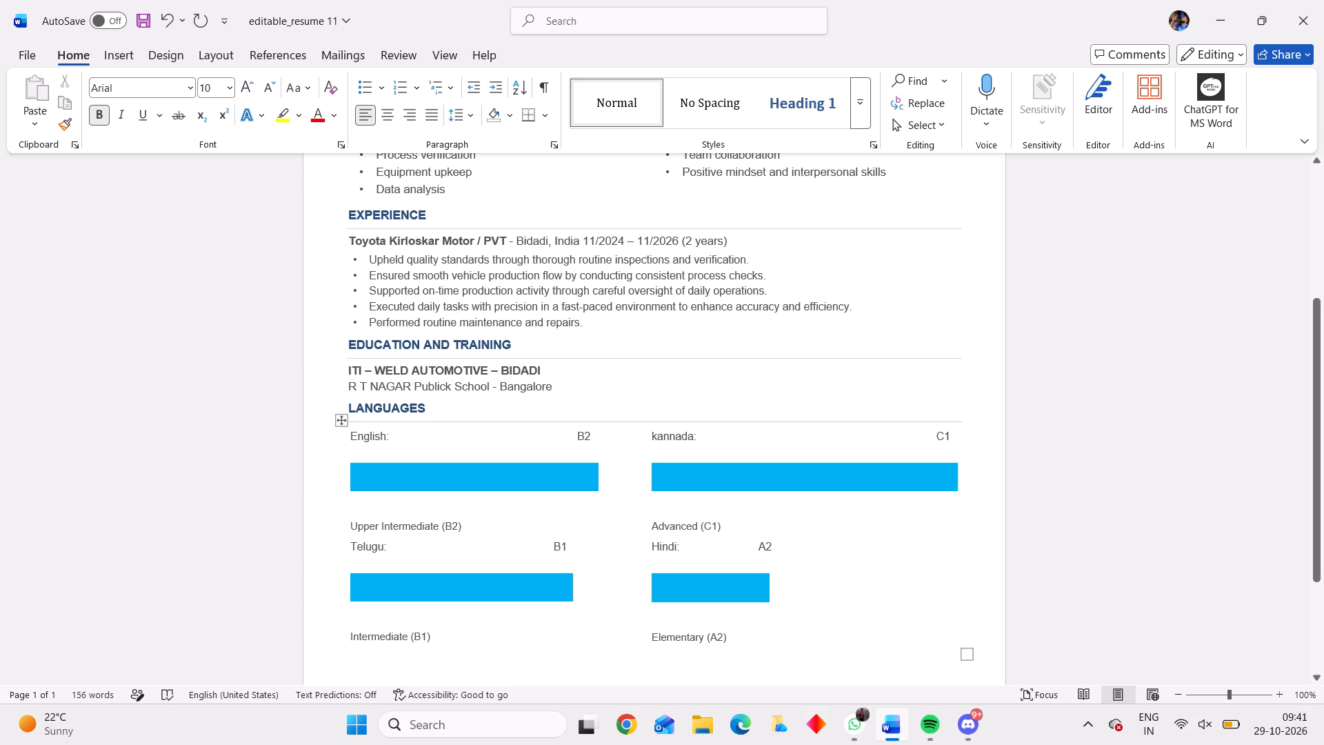
Replace the school line below the ITI entry with "K P S SCHOOL - ".
{"action": "scroll", "coordinate": [587, 341], "scroll_direction": "up", "scroll_amount": 1}
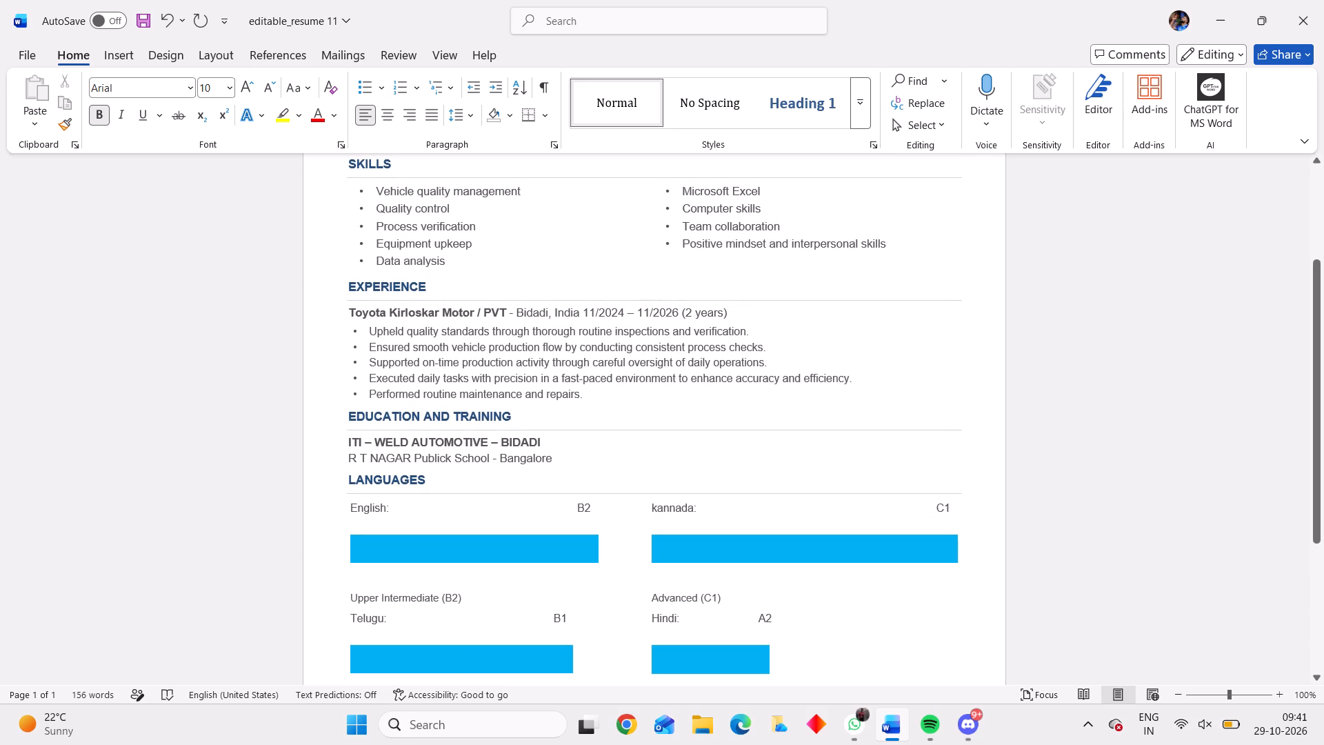
{"action": "left_click_drag", "start_coordinate": [554, 462], "coordinate": [356, 460]}
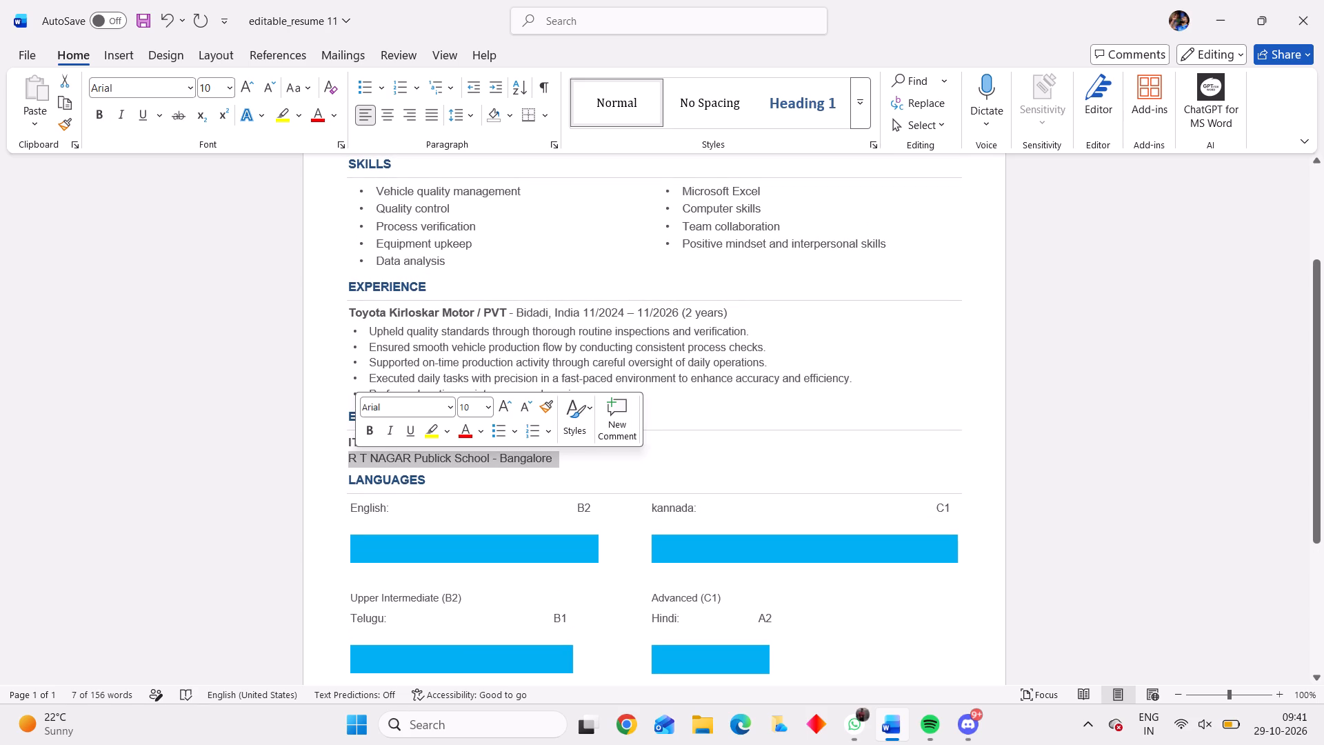
{"action": "key", "text": "k"}
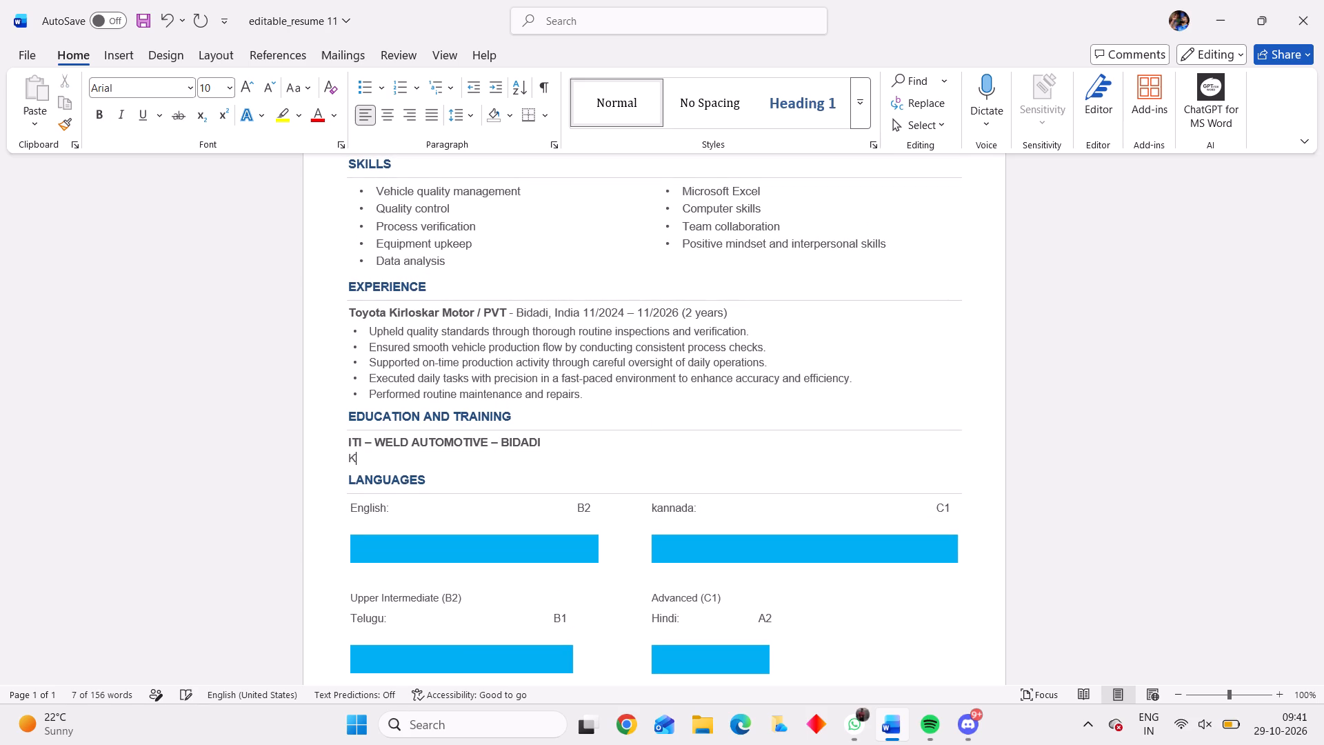
{"action": "key", "text": "space"}
{"action": "type", "text": "P S"}
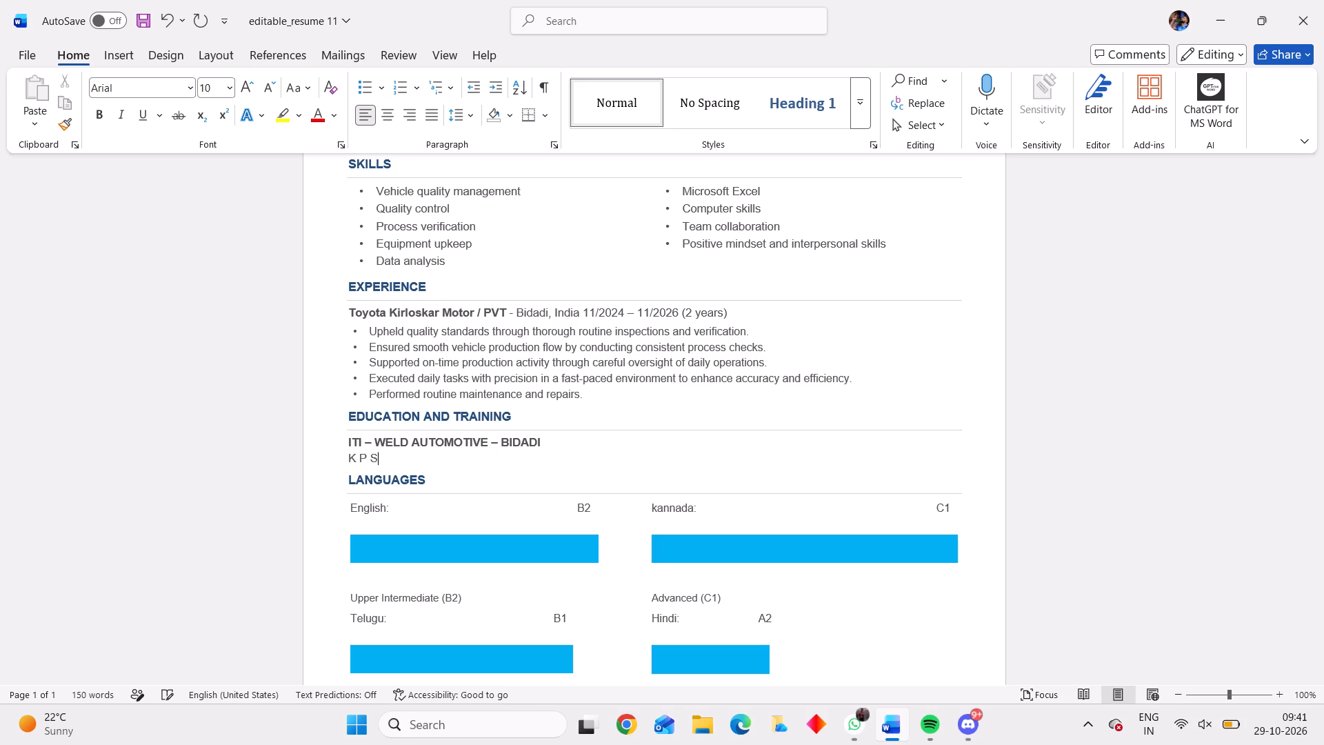
{"action": "key", "text": "space"}
{"action": "type", "text": "SC"}
{"action": "key", "text": "h"}
{"action": "type", "text": "OOL"}
{"action": "key", "text": "space"}
{"action": "type", "text": "-"}
{"action": "key", "text": "space"}
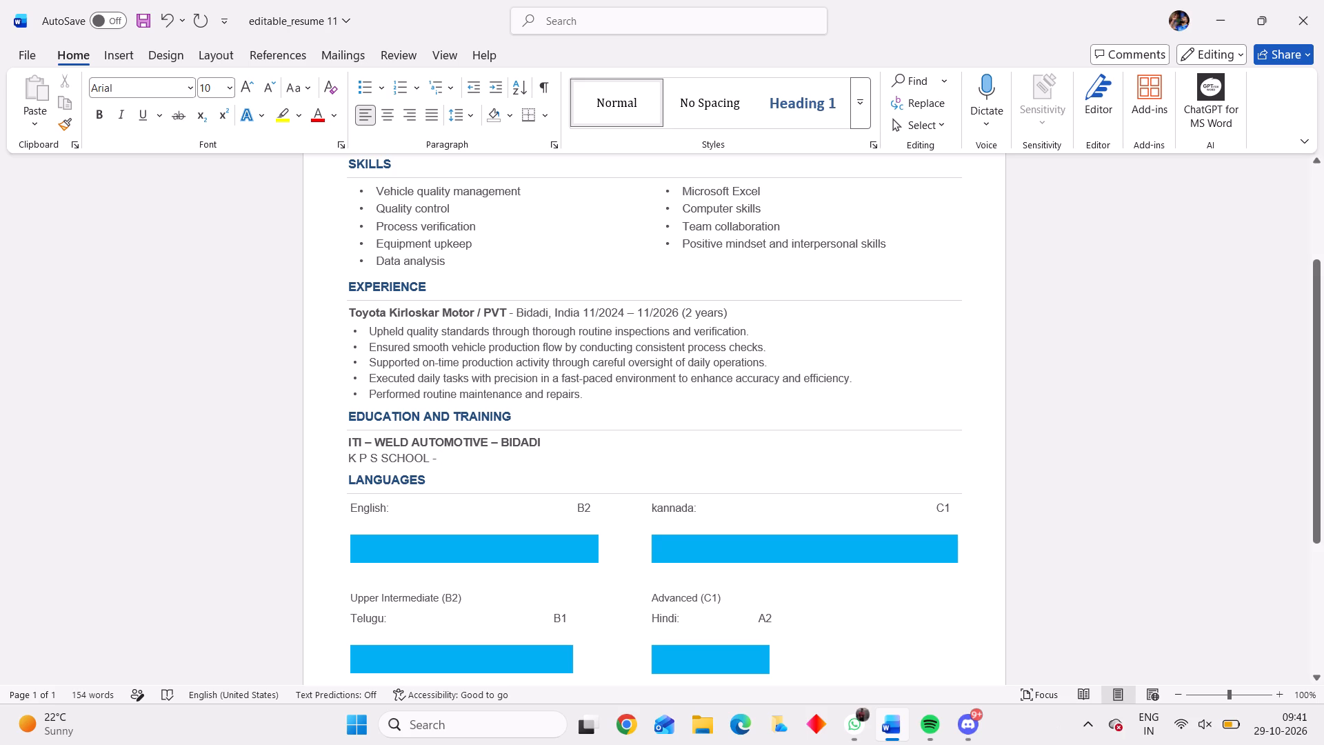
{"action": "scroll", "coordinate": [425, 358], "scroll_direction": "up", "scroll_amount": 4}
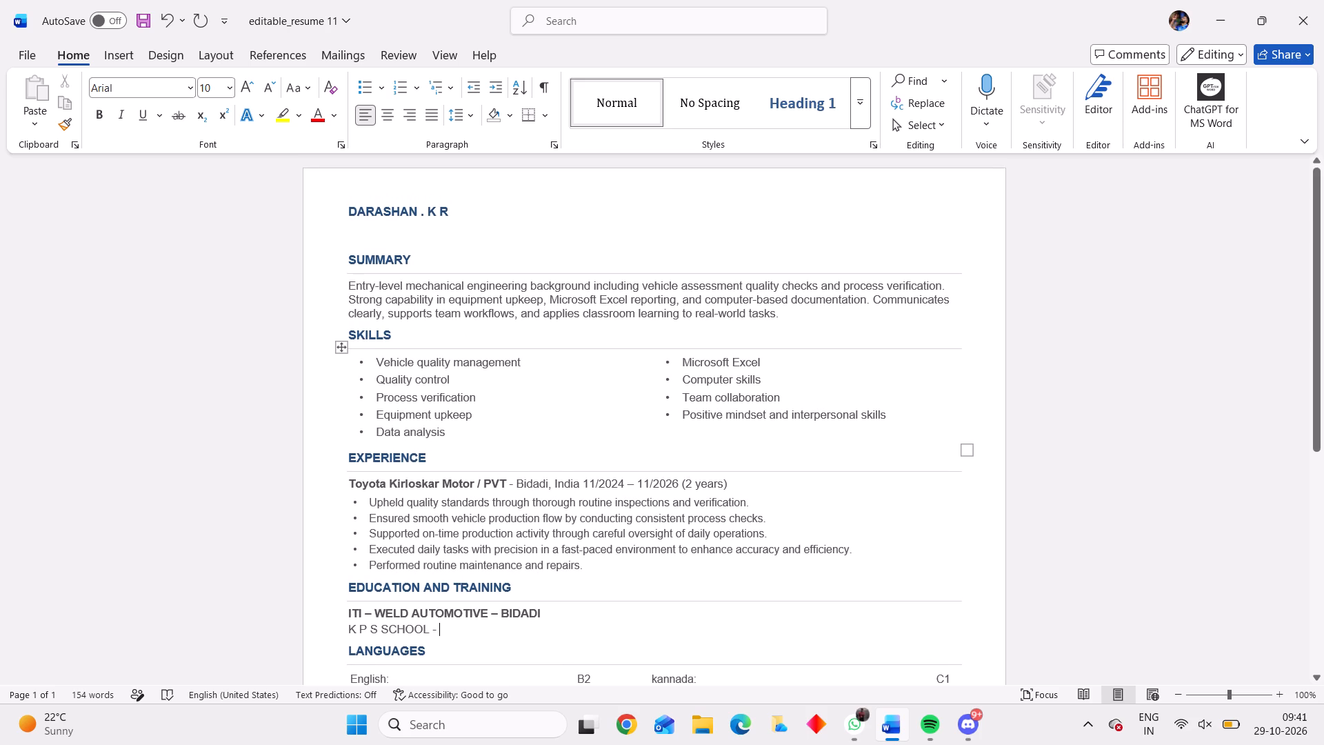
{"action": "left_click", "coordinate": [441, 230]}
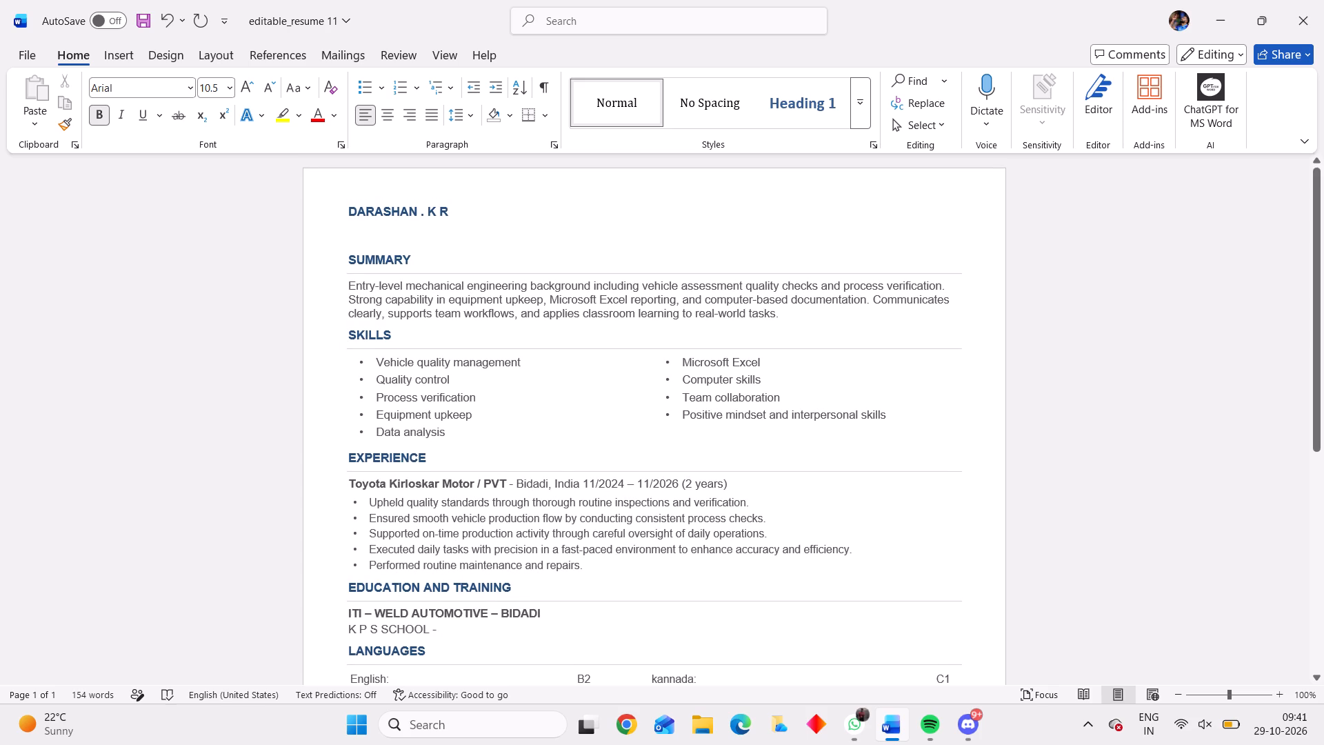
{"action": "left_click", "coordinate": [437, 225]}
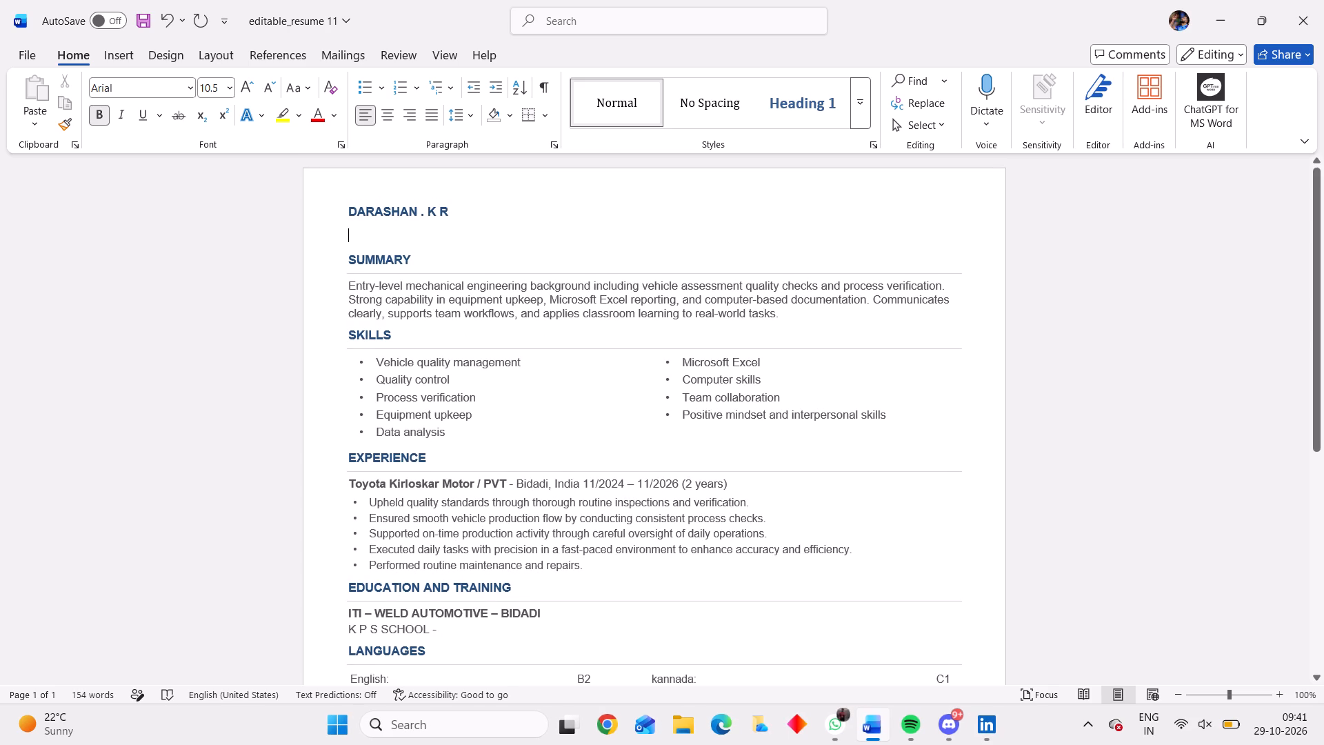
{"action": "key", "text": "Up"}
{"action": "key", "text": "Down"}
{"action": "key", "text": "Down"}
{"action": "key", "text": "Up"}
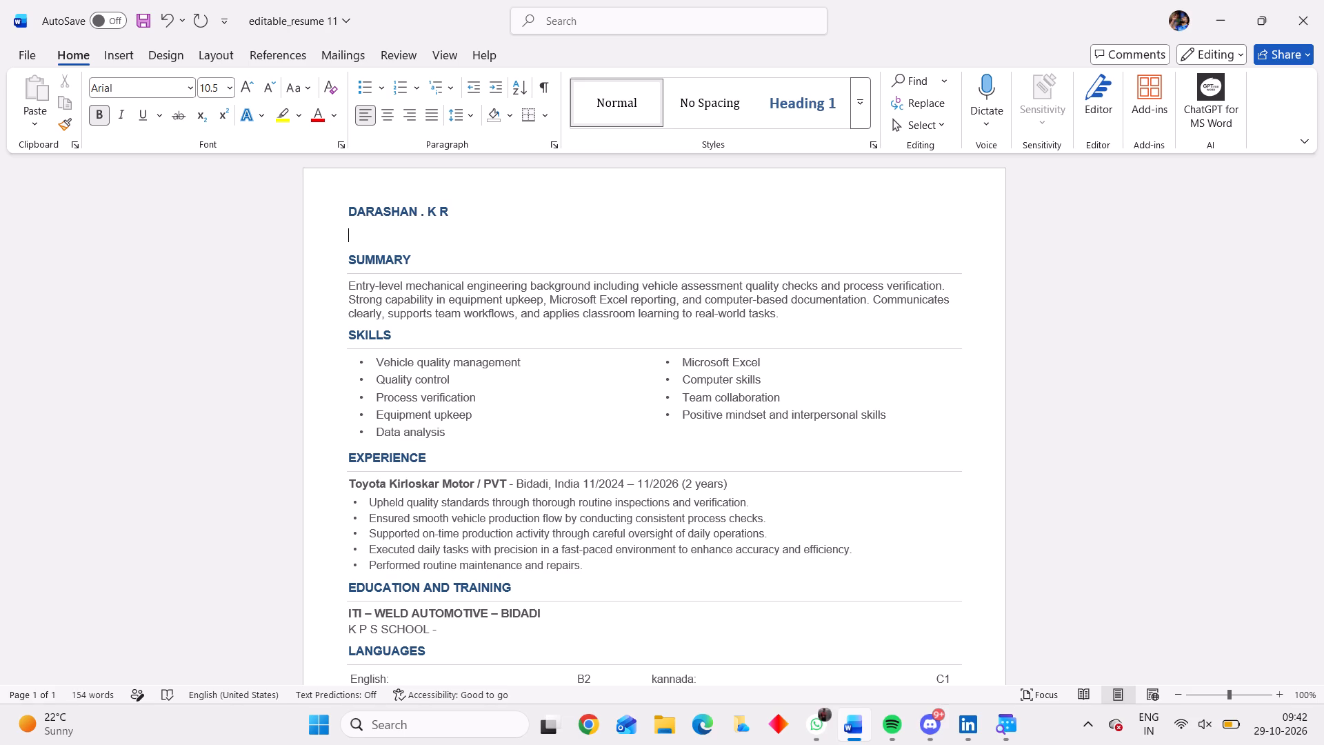
Add the school's place name, beginning with "CHA", after "K P S SCHOOL -" in the education section.
{"action": "scroll", "coordinate": [437, 225], "scroll_direction": "down", "scroll_amount": 1}
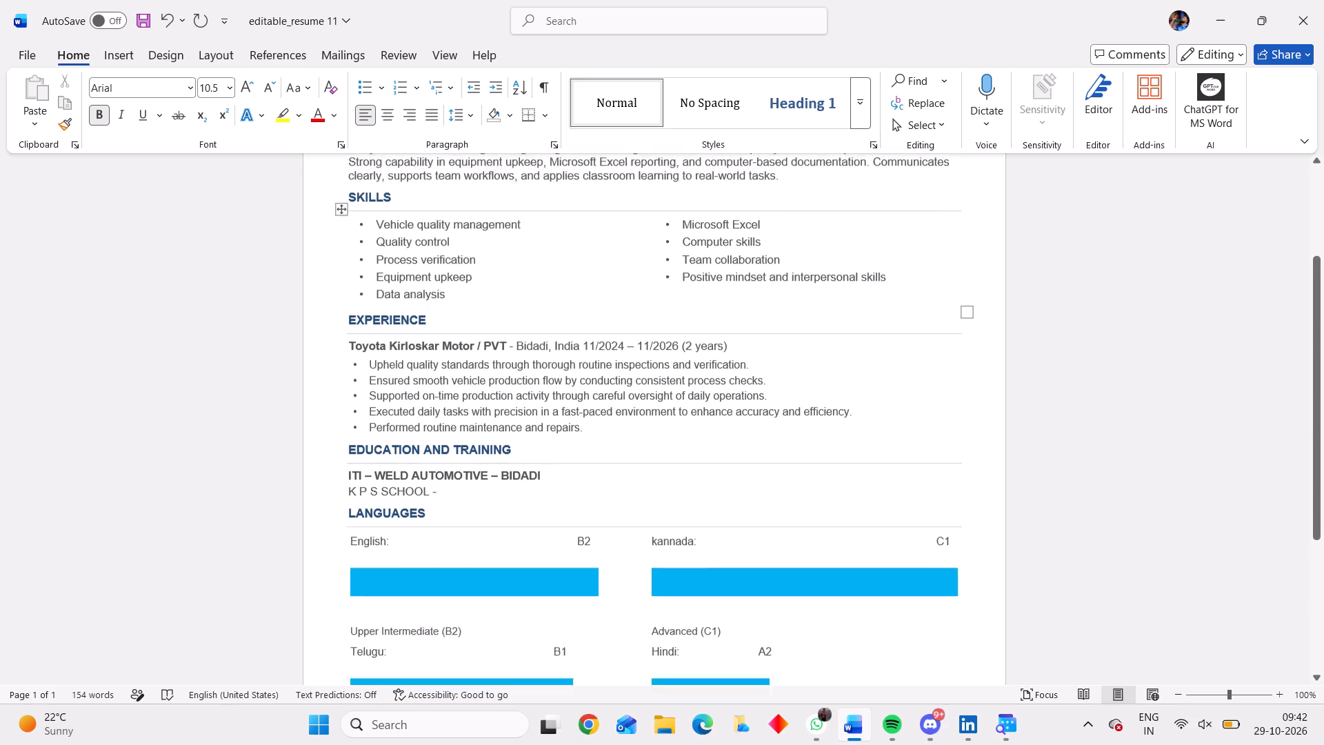
{"action": "scroll", "coordinate": [437, 225], "scroll_direction": "down", "scroll_amount": 1}
{"action": "left_click", "coordinate": [463, 452]}
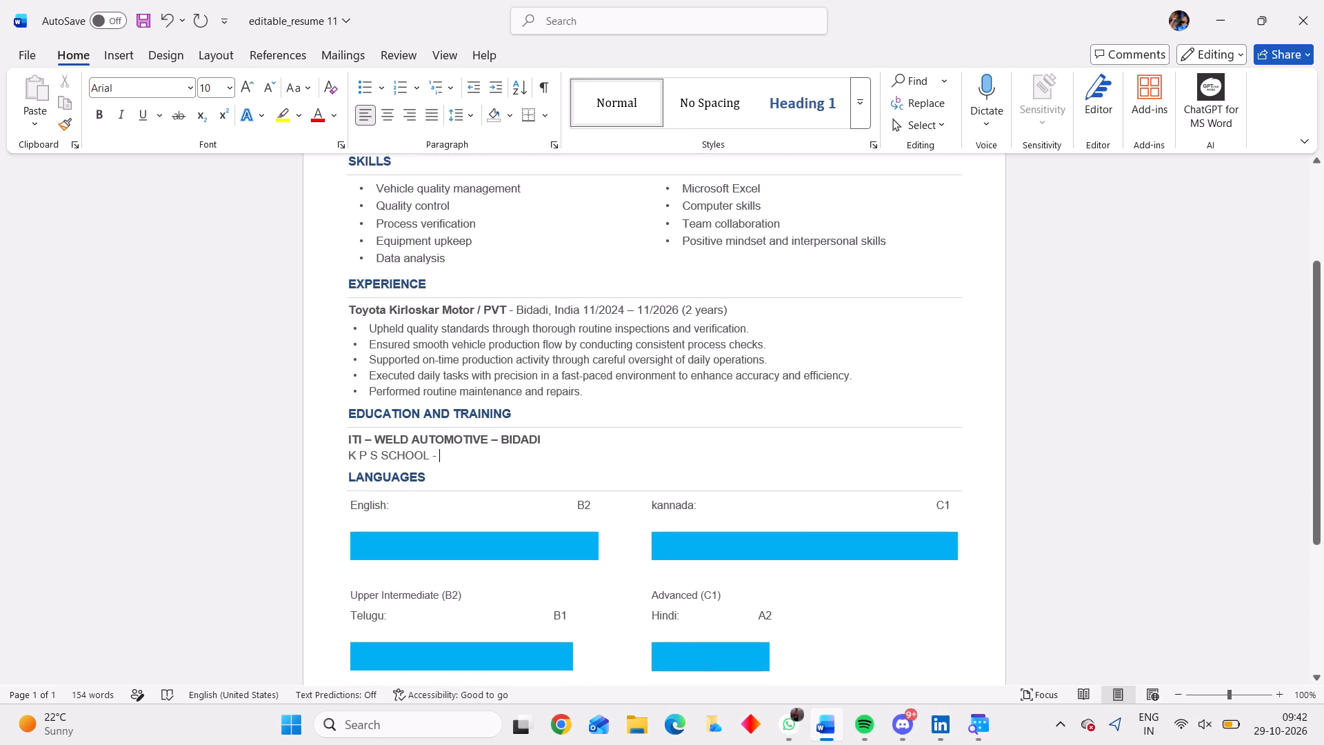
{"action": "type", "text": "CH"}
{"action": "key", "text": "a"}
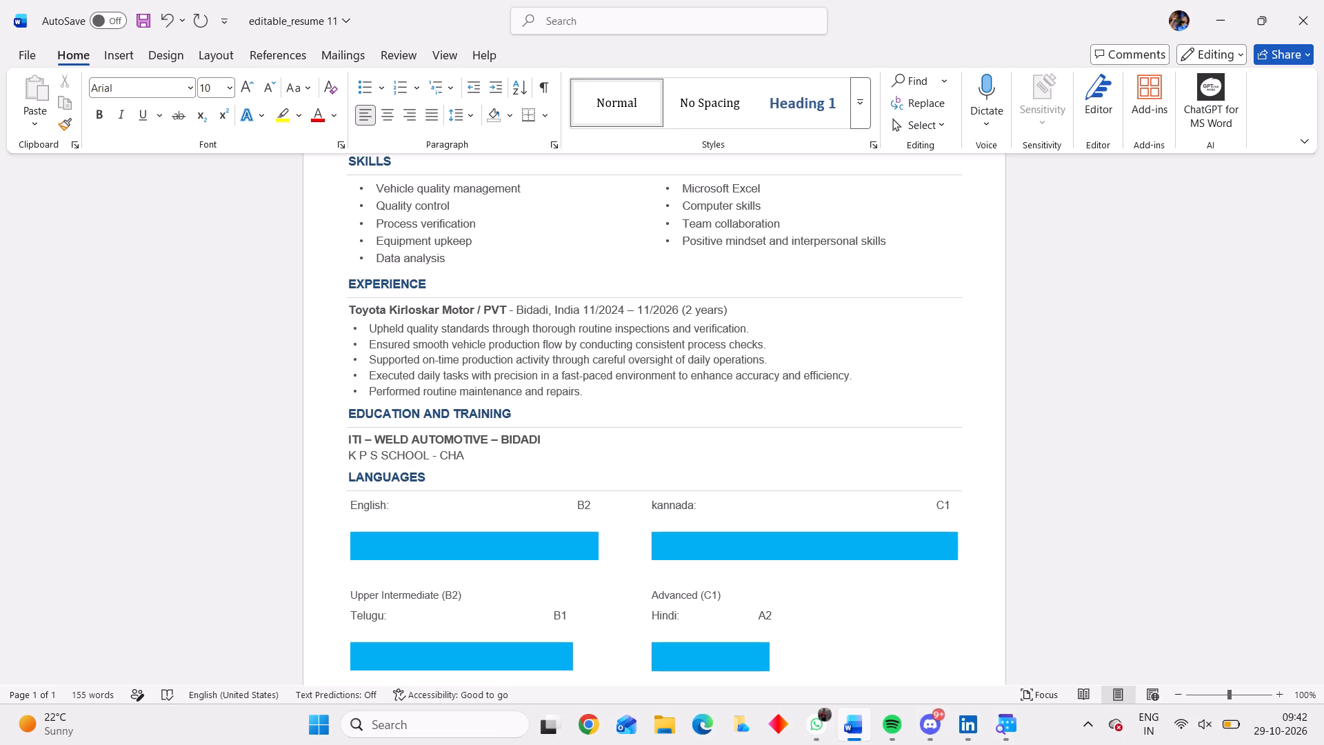
Continue the place name on the K P S SCHOOL line under Education and Training with "NNAPA", making it "CHANNAPA".
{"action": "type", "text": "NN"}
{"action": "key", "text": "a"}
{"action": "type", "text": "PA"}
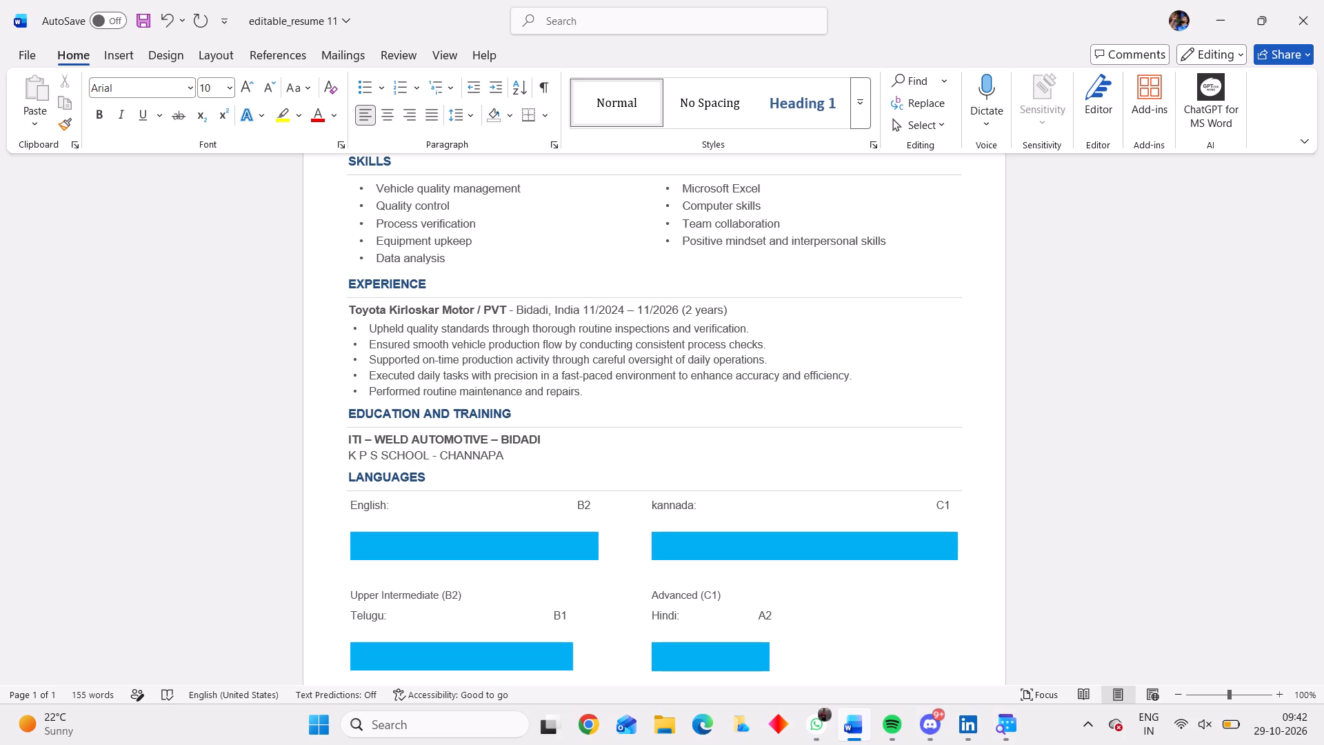
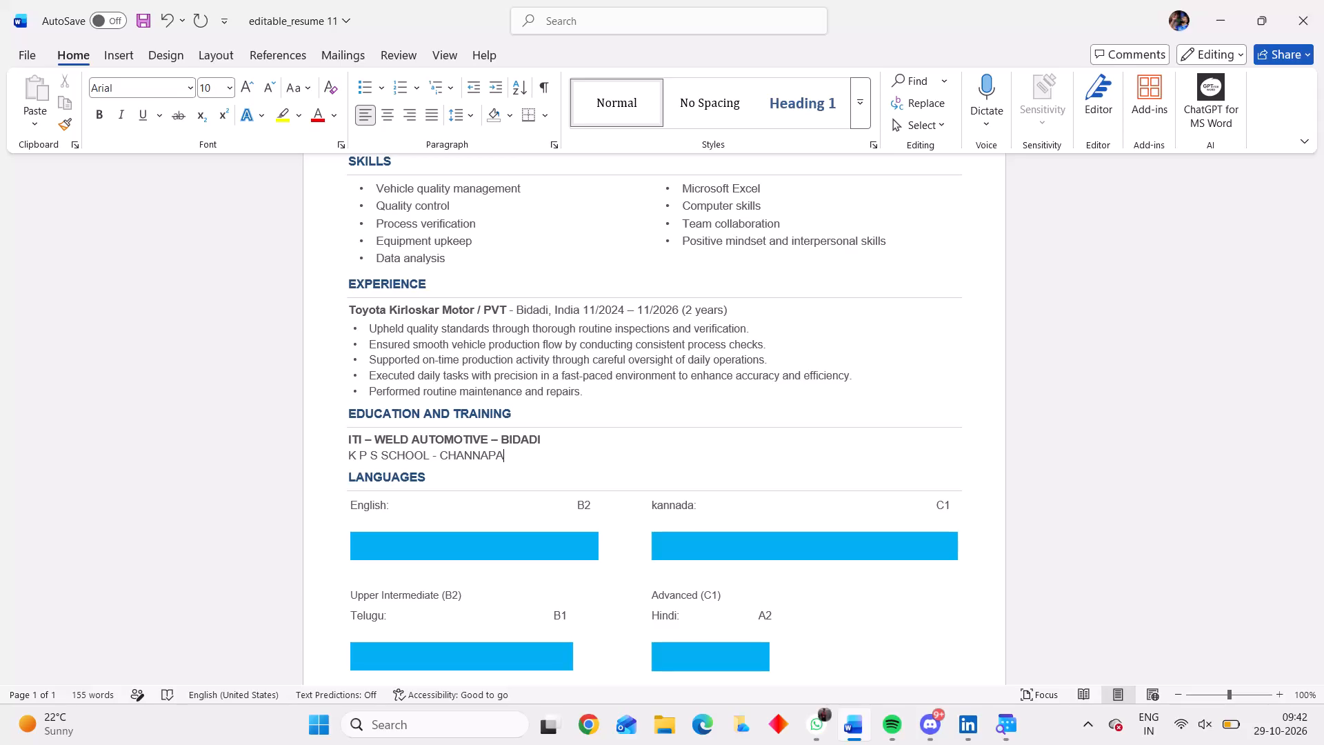
Place the text cursor inside the place name CHANNAPA on the K P S SCHOOL line under Education and Training.
{"action": "left_click", "coordinate": [463, 452]}
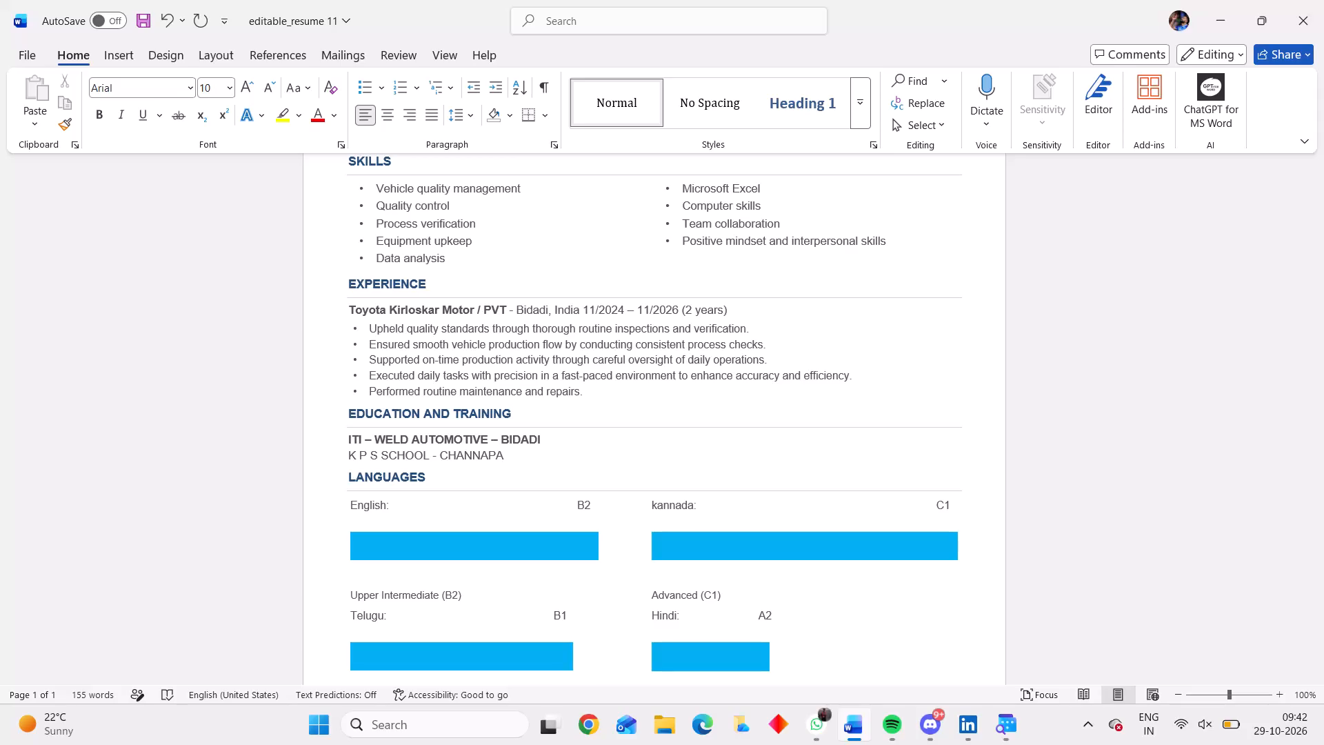
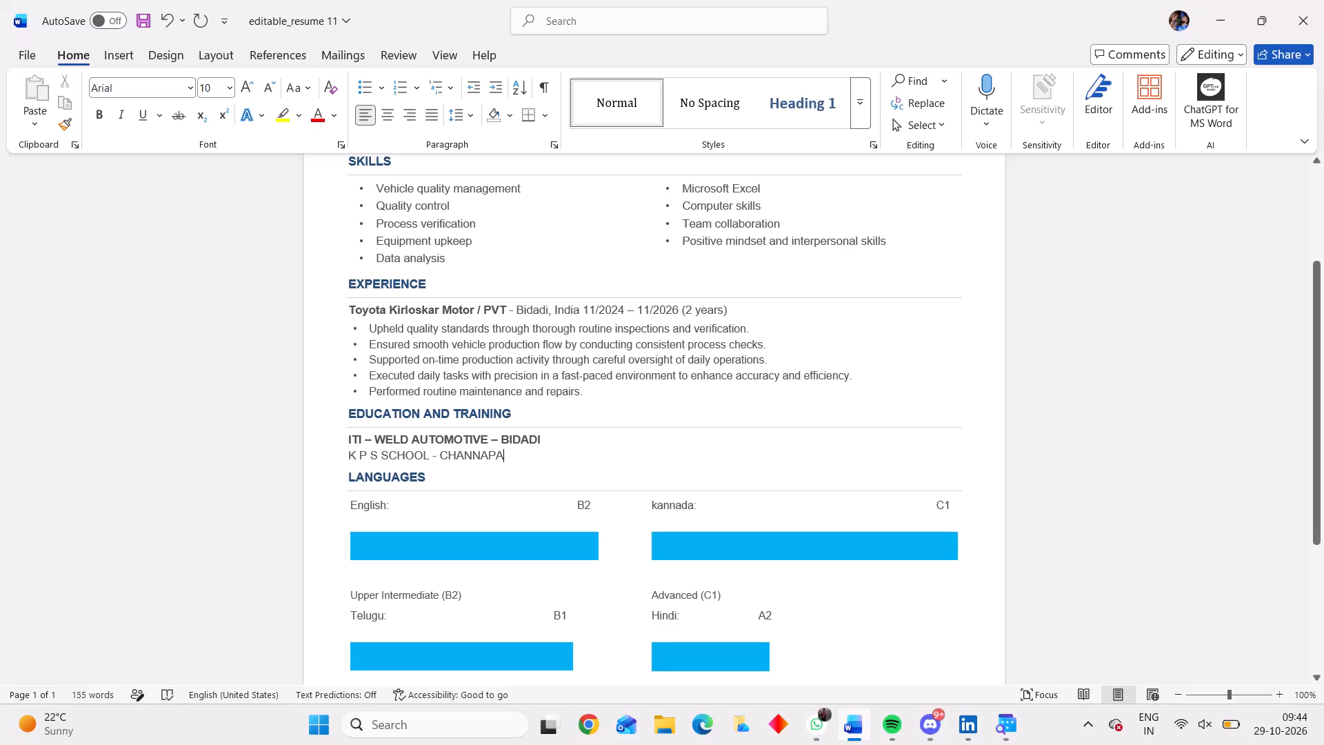
Complete the place name on the K P S SCHOOL line so it reads CHANNAPATNA.
{"action": "key", "text": "t"}
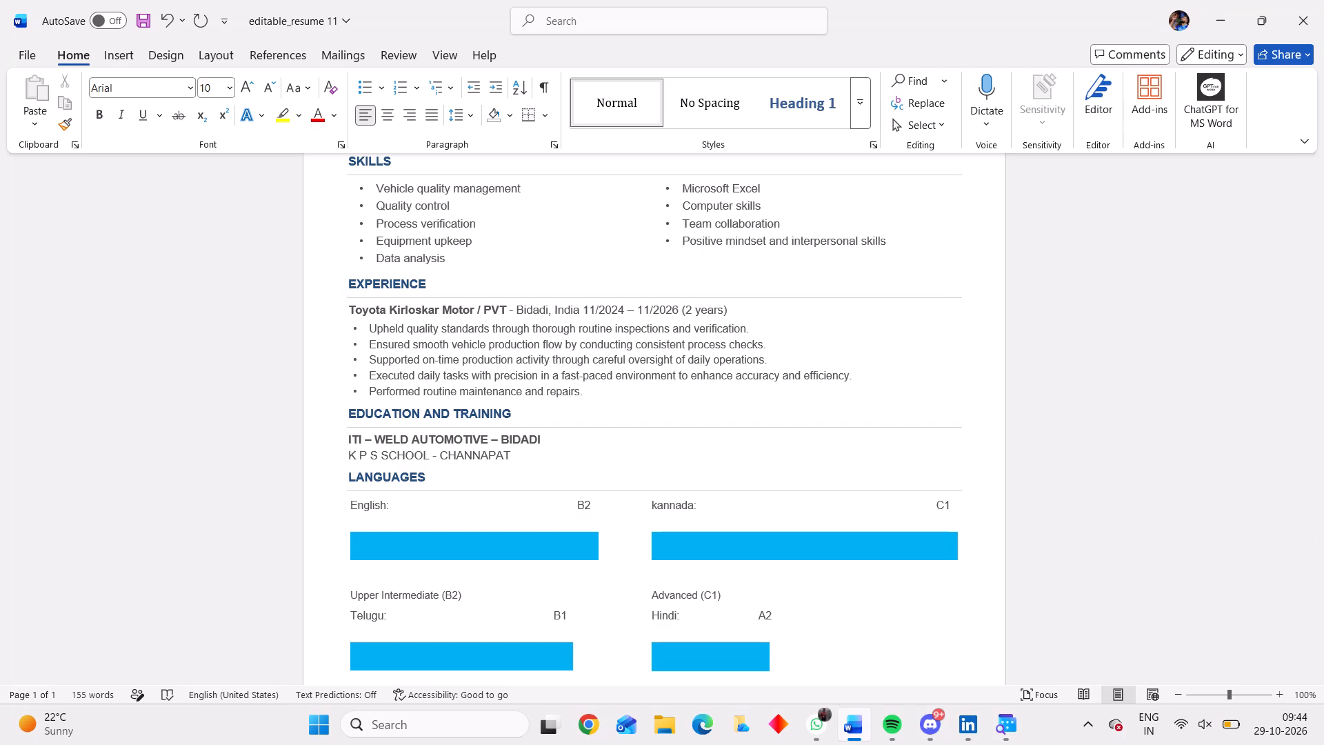
{"action": "type", "text": "NA"}
Review the resume from the kannada level bar down through the Languages section, and back up to the Summary and name heading.
{"action": "left_click", "coordinate": [702, 553]}
{"action": "left_click", "coordinate": [702, 553]}
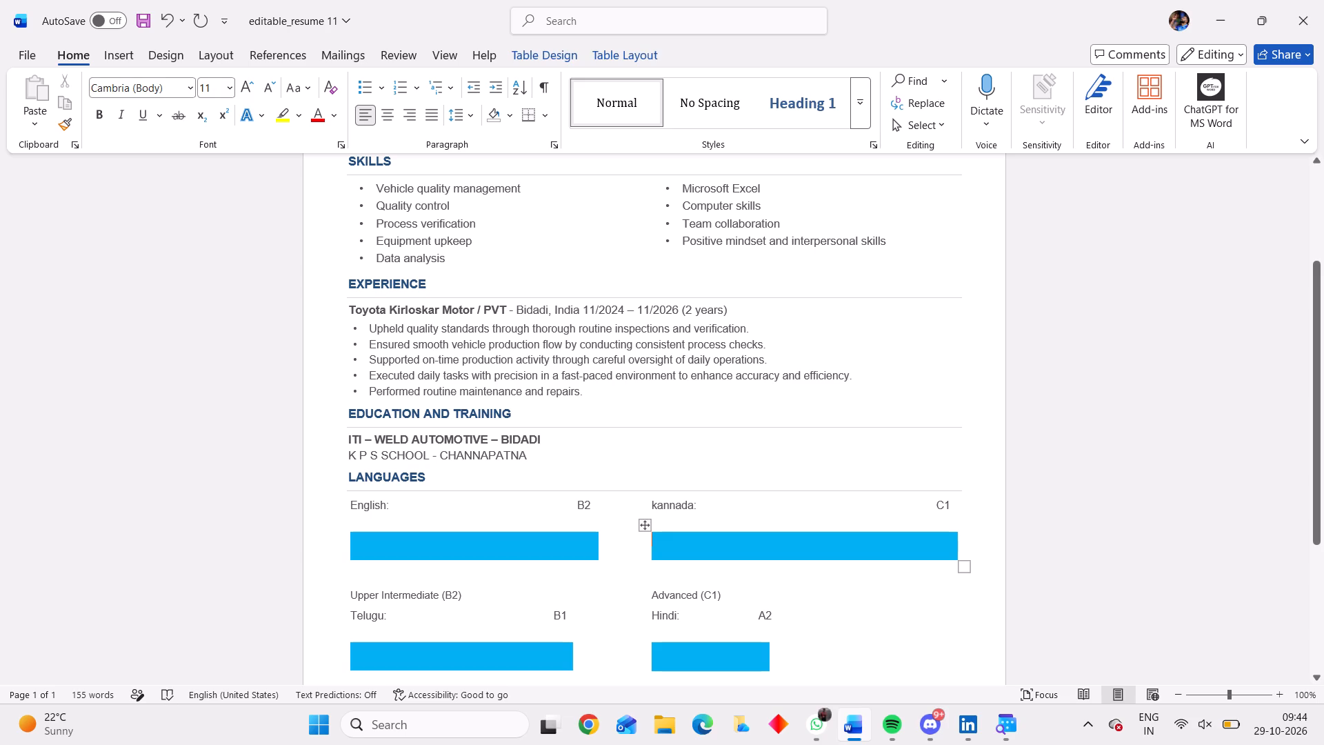
{"action": "left_click", "coordinate": [963, 573]}
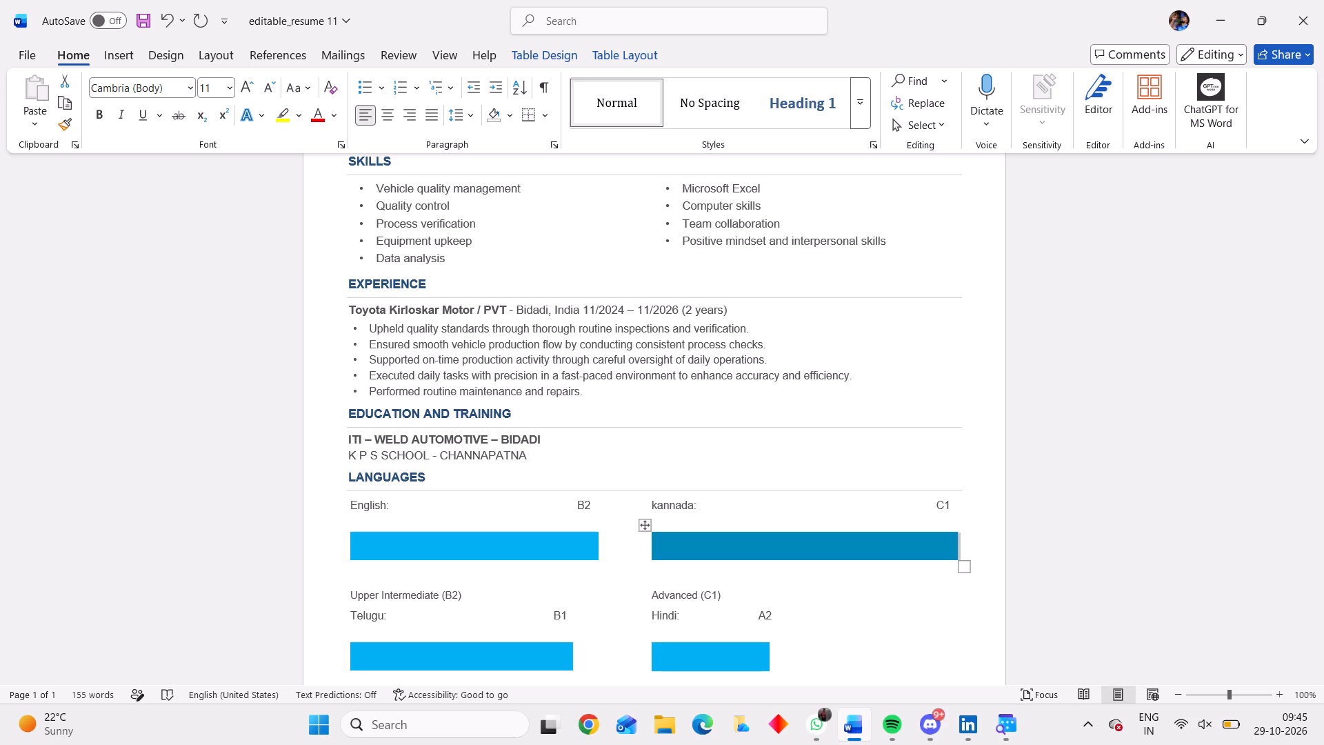
{"action": "key", "text": "Down"}
{"action": "key", "text": "Down"}
{"action": "key", "text": "Down"}
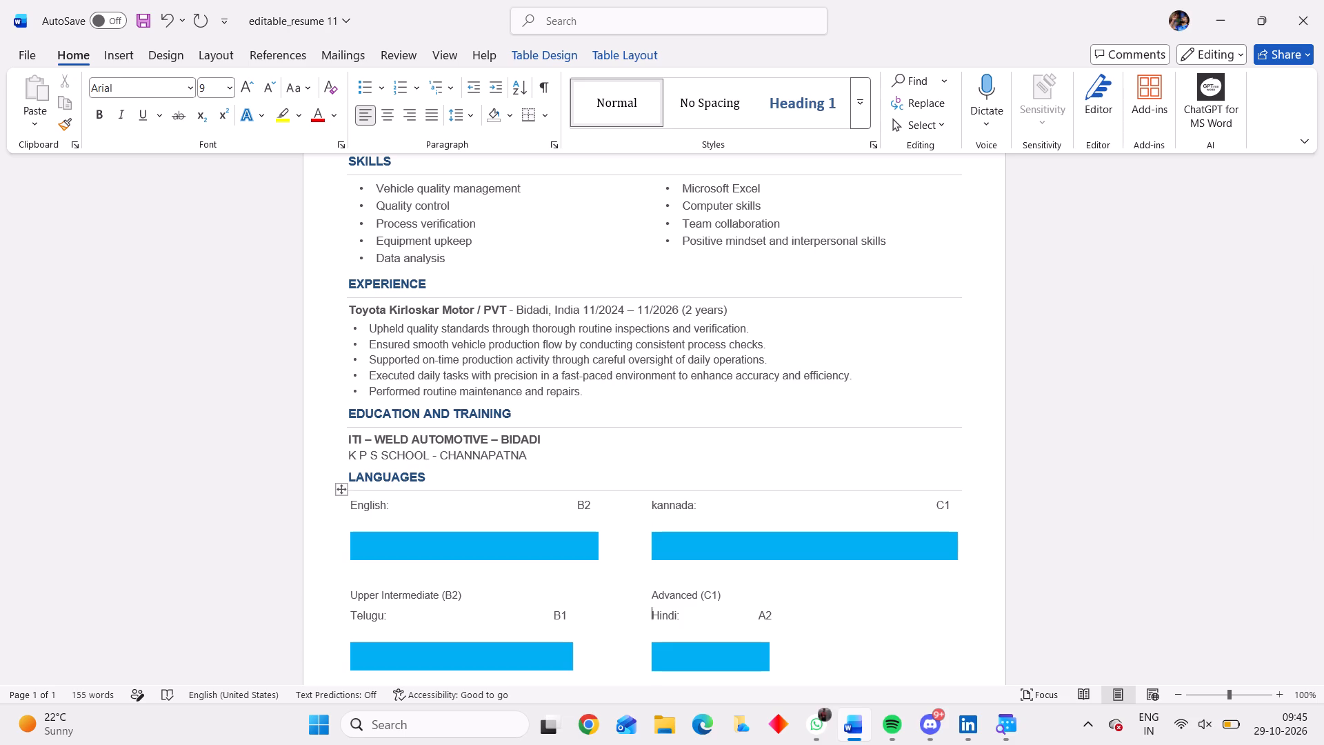
{"action": "key", "text": "Down"}
{"action": "key", "text": "Down"}
{"action": "key", "text": "Down"}
{"action": "key", "text": "Down"}
{"action": "key", "text": "Down"}
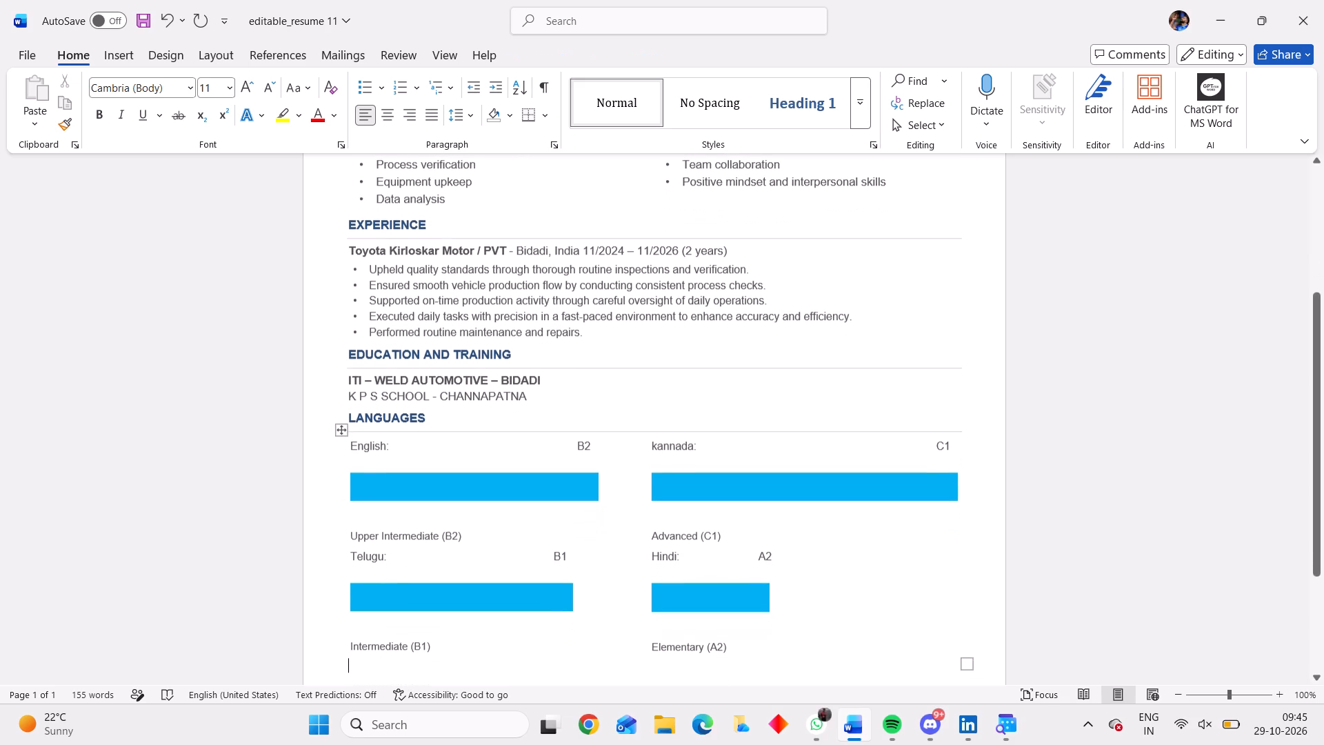
{"action": "key", "text": "Down"}
{"action": "key", "text": "Up"}
{"action": "key", "text": "Up"}
{"action": "key", "text": "Up"}
{"action": "key", "text": "Up"}
{"action": "key", "text": "Up"}
{"action": "key", "text": "Up"}
{"action": "key", "text": "Up"}
{"action": "key", "text": "Up"}
{"action": "key", "text": "Up"}
{"action": "key", "text": "Up"}
{"action": "key", "text": "Up"}
{"action": "key", "text": "Up"}
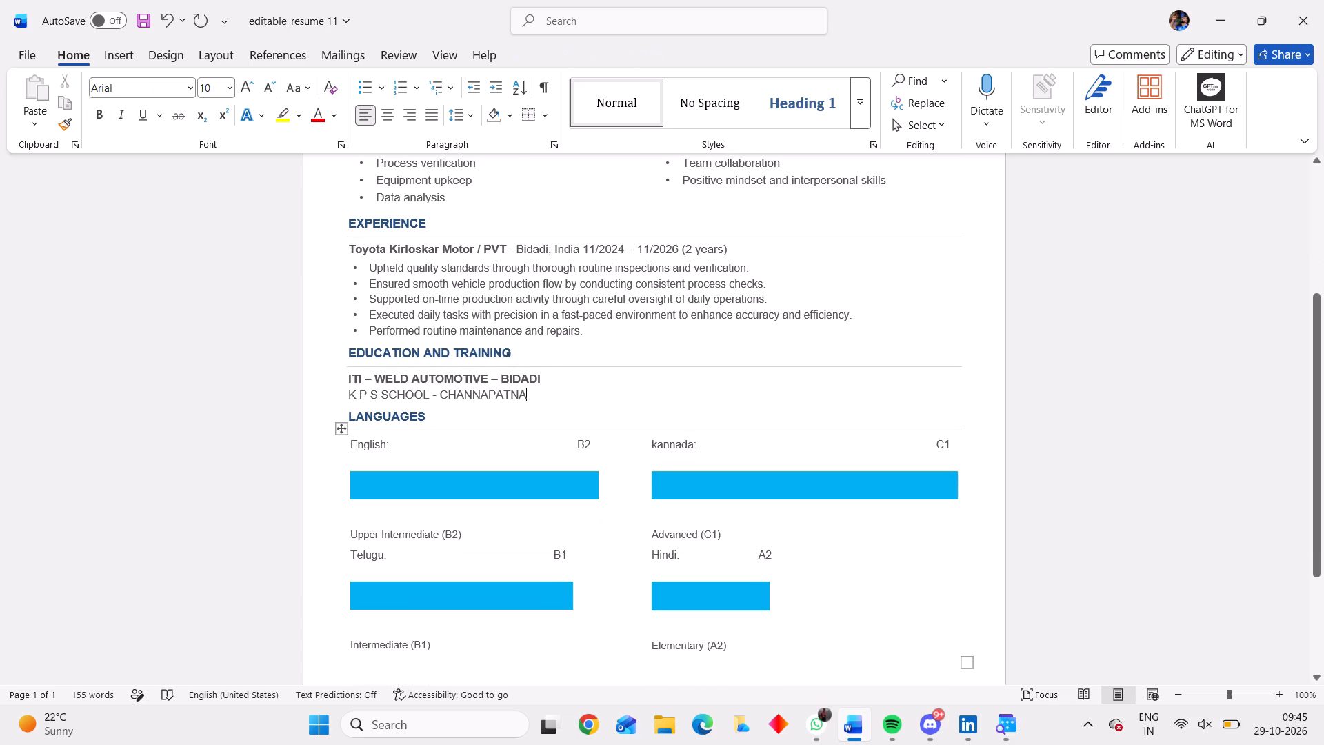
{"action": "key", "text": "Up"}
{"action": "key", "text": "Up"}
{"action": "key", "text": "Up"}
{"action": "key", "text": "Up"}
{"action": "key", "text": "Up"}
{"action": "key", "text": "Up"}
{"action": "key", "text": "Up"}
{"action": "key", "text": "Up"}
{"action": "key", "text": "Up"}
{"action": "key", "text": "Up"}
{"action": "key", "text": "Up"}
{"action": "key", "text": "Up"}
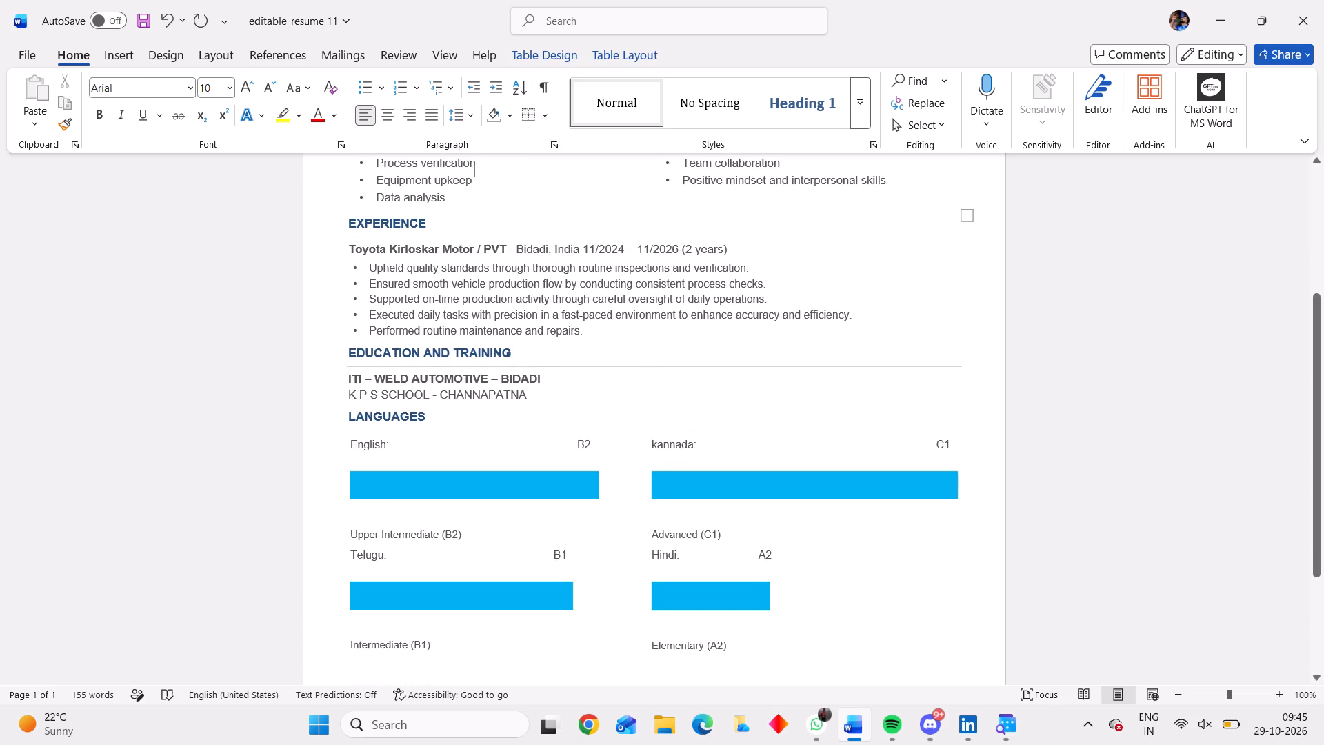
{"action": "key", "text": "Up"}
{"action": "key", "text": "Up"}
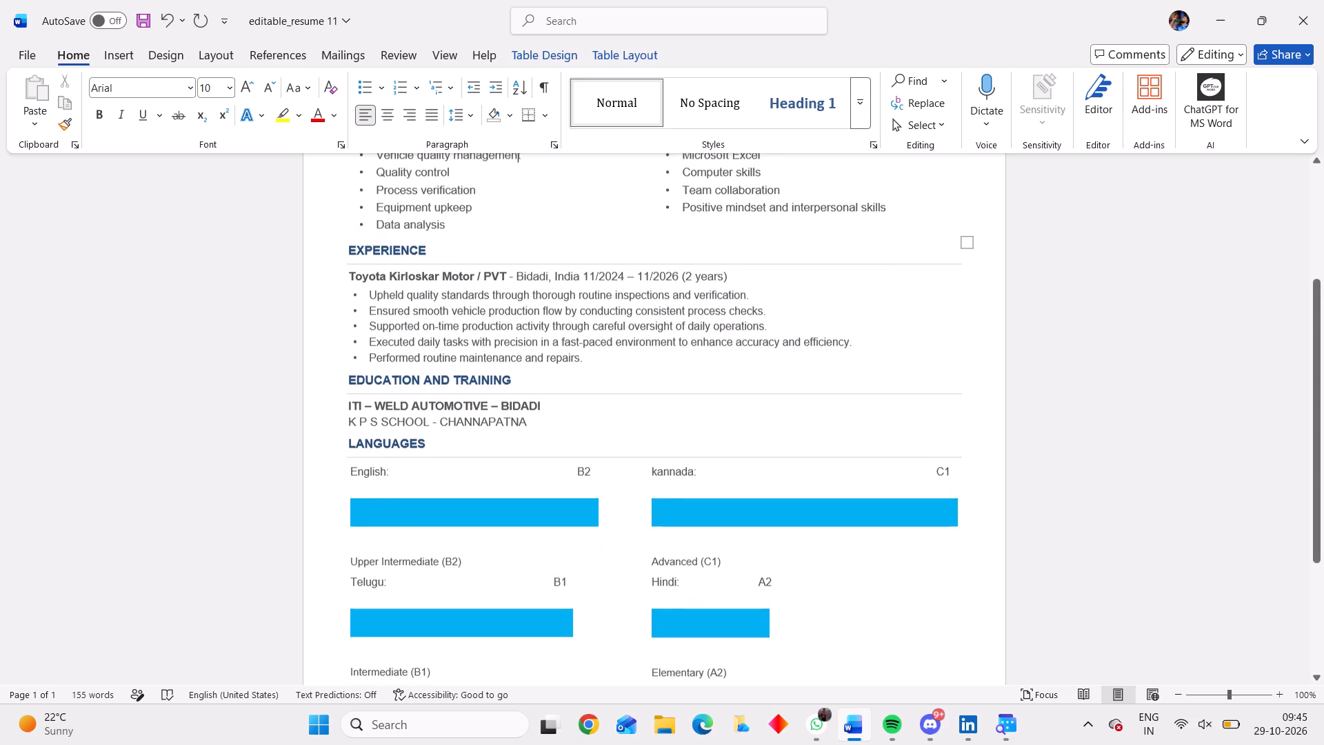
{"action": "key", "text": "Up"}
{"action": "key", "text": "Up"}
{"action": "key", "text": "Up"}
{"action": "key", "text": "Up"}
{"action": "key", "text": "Up"}
{"action": "key", "text": "Up"}
{"action": "key", "text": "Up"}
{"action": "key", "text": "Up"}
{"action": "key", "text": "Up"}
{"action": "key", "text": "Up"}
{"action": "key", "text": "Up"}
{"action": "key", "text": "Up"}
{"action": "key", "text": "Up"}
{"action": "key", "text": "Up"}
{"action": "key", "text": "Up"}
{"action": "key", "text": "Up"}
{"action": "key", "text": "Up"}
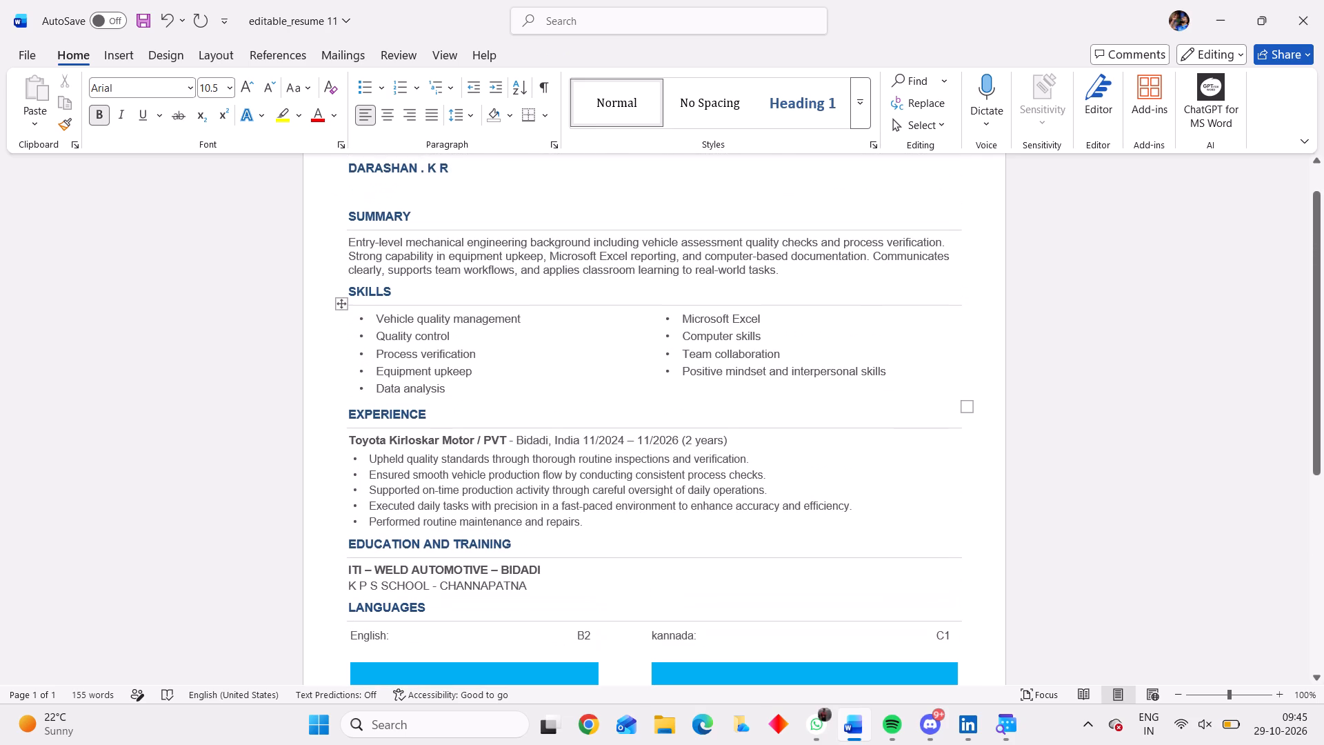
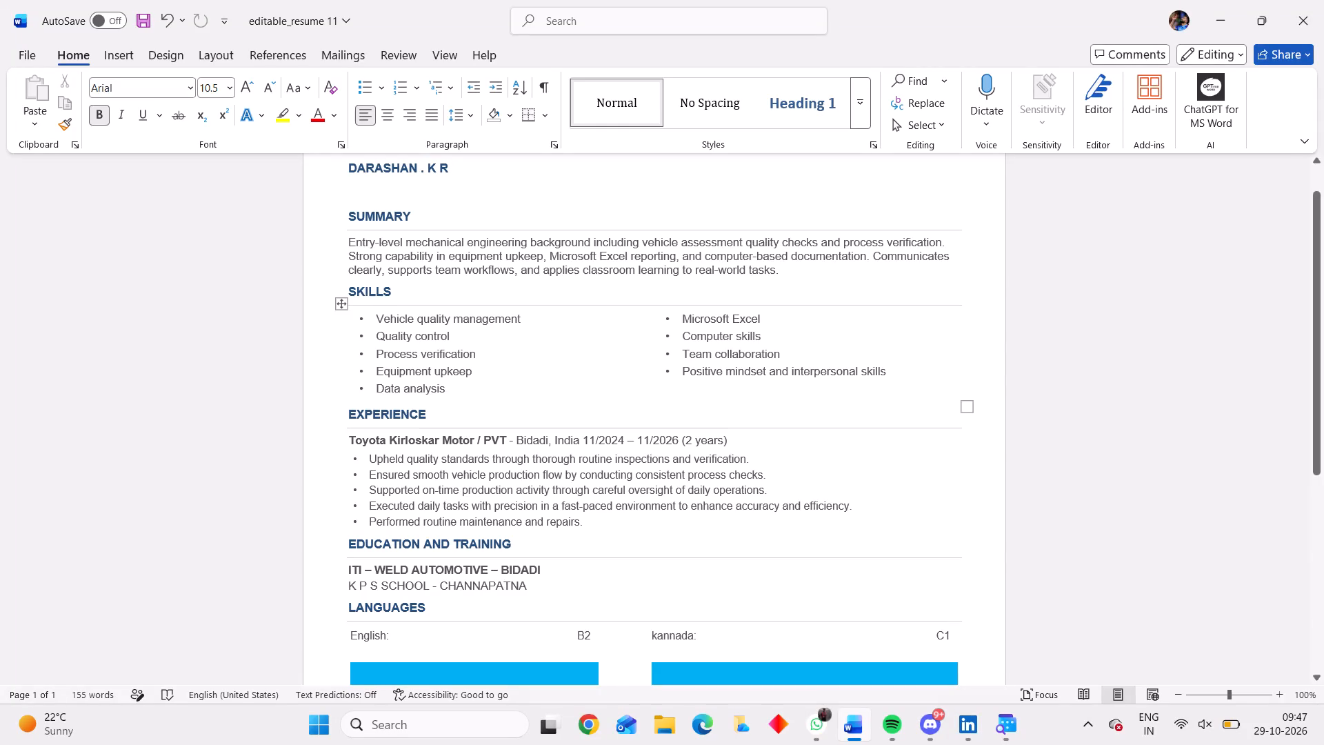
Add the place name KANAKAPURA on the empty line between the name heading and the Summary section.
{"action": "left_click", "coordinate": [359, 195]}
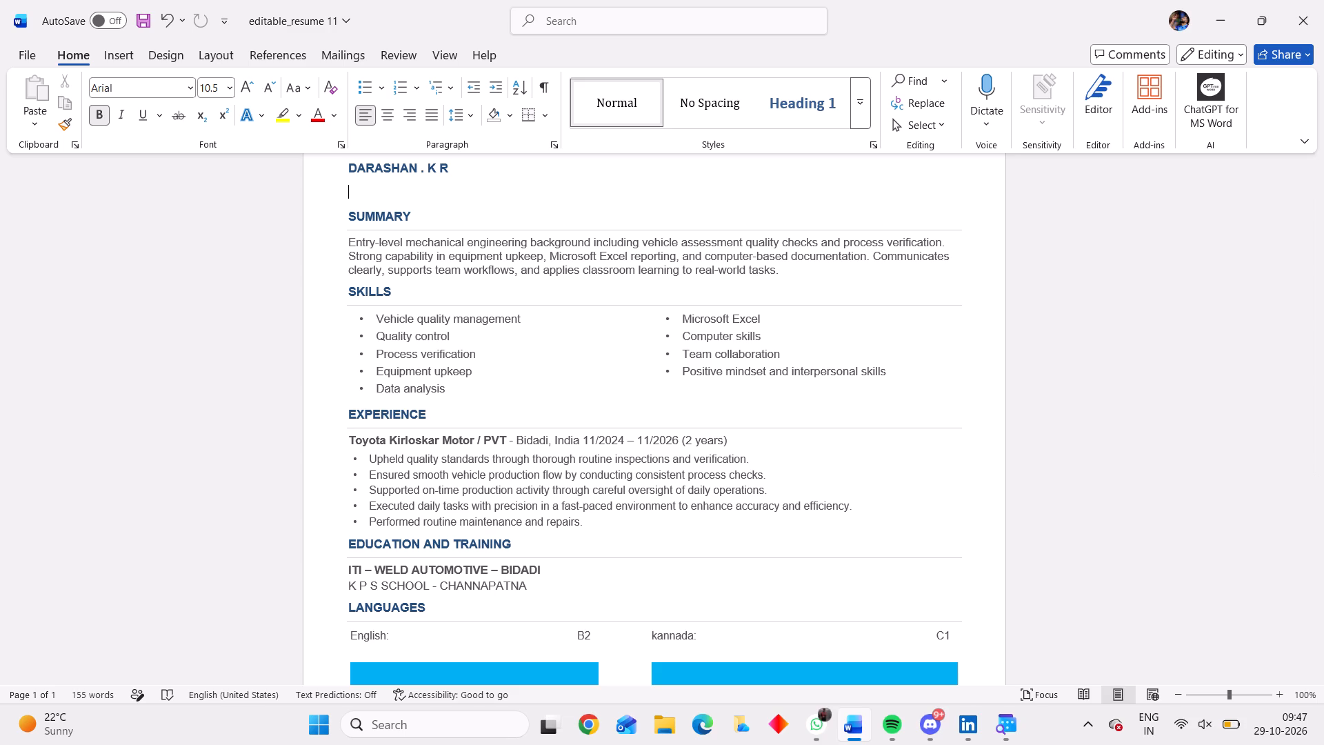
{"action": "key", "text": "k"}
{"action": "key", "text": "a"}
{"action": "key", "text": "n"}
{"action": "key", "text": "a"}
{"action": "type", "text": "KAPURA"}
{"action": "left_click", "coordinate": [455, 187]}
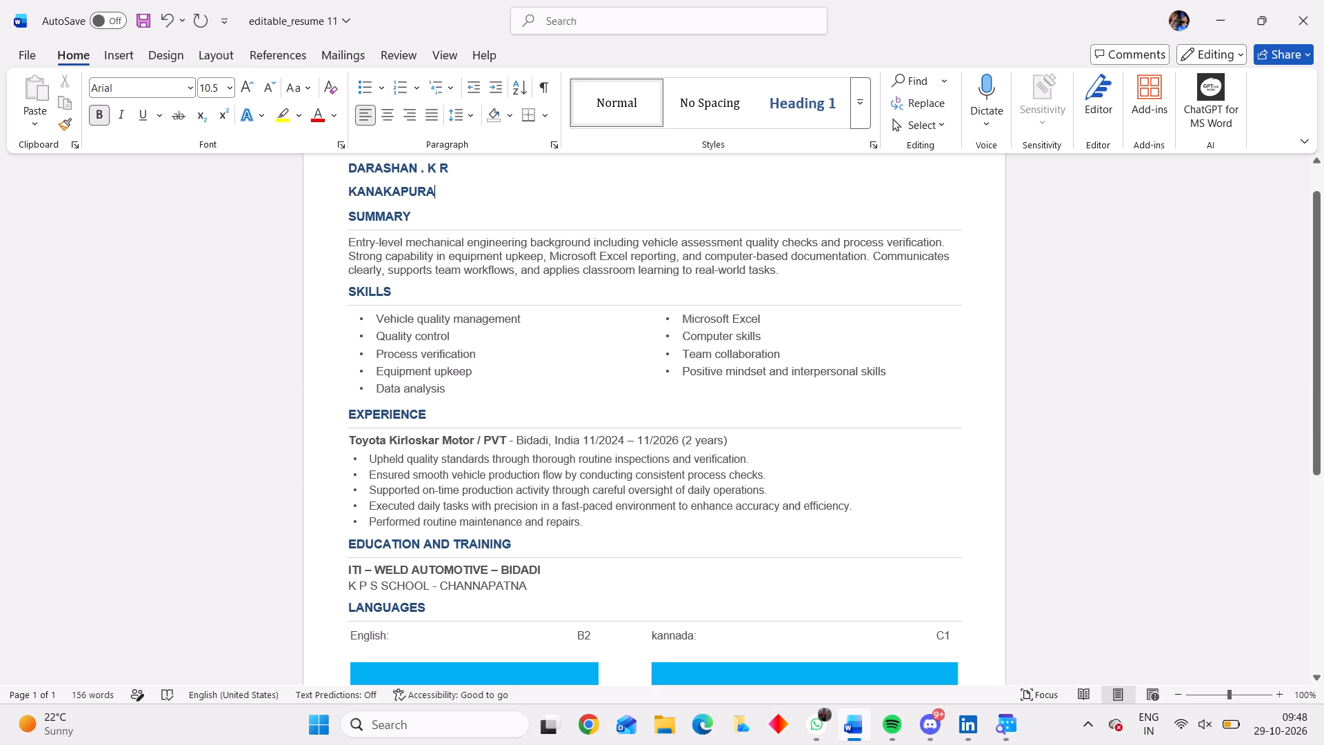
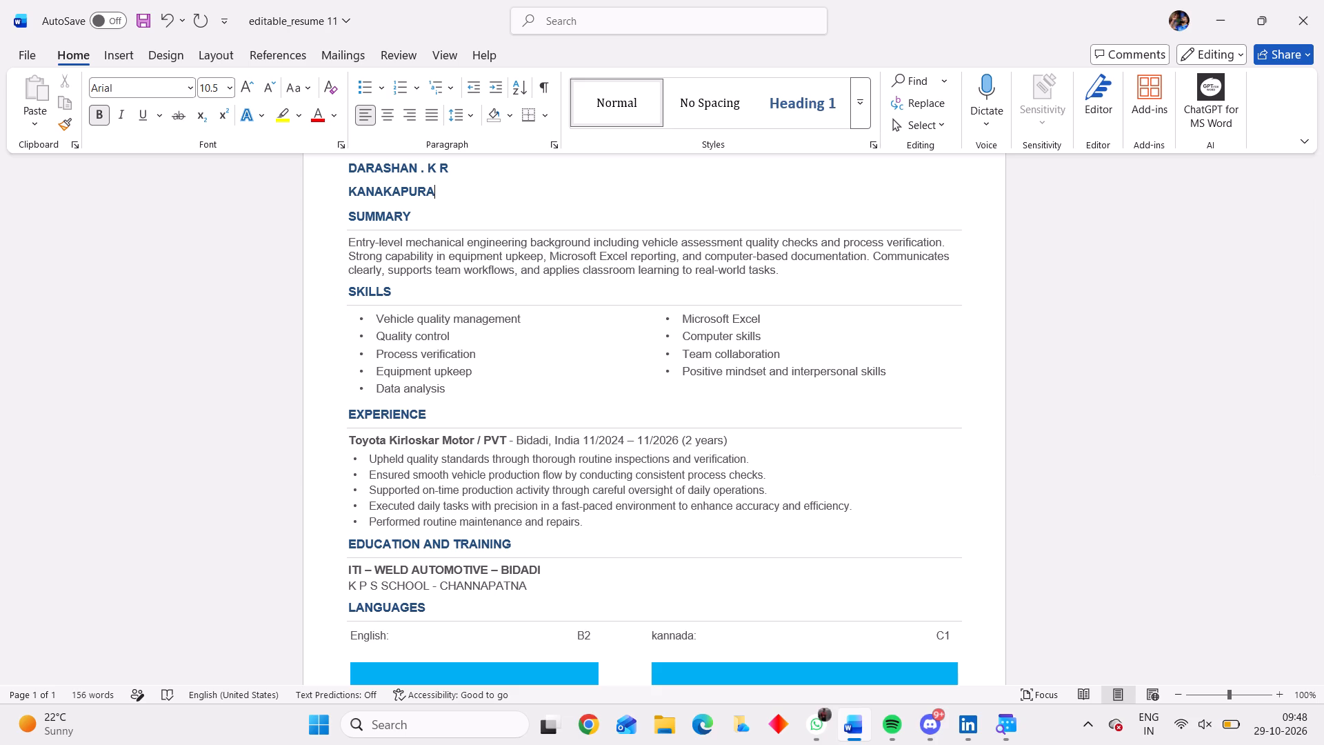
Add BE after KANAKAPURA on the line under the name heading.
{"action": "key", "text": "space"}
{"action": "type", "text": "BE"}
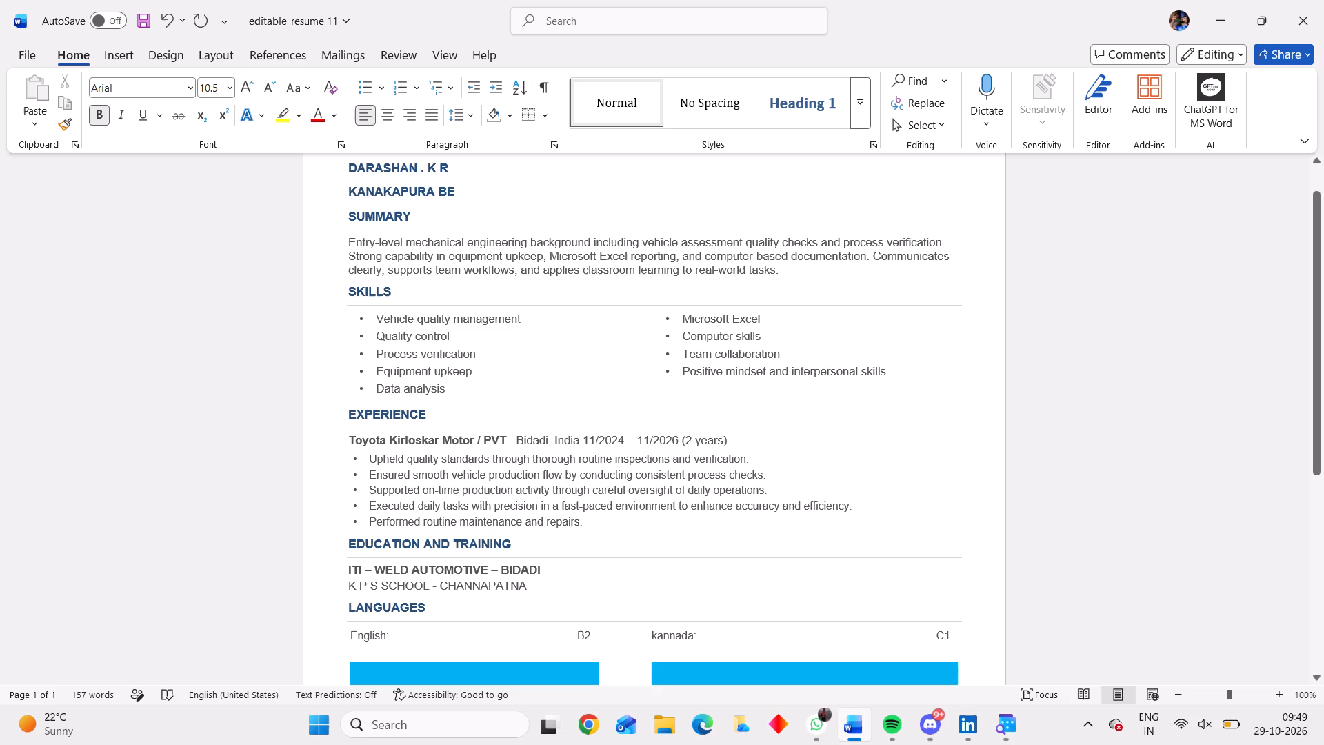
Review the whole resume from the name heading down to the Languages section.
{"action": "scroll", "coordinate": [566, 578], "scroll_direction": "up", "scroll_amount": 1}
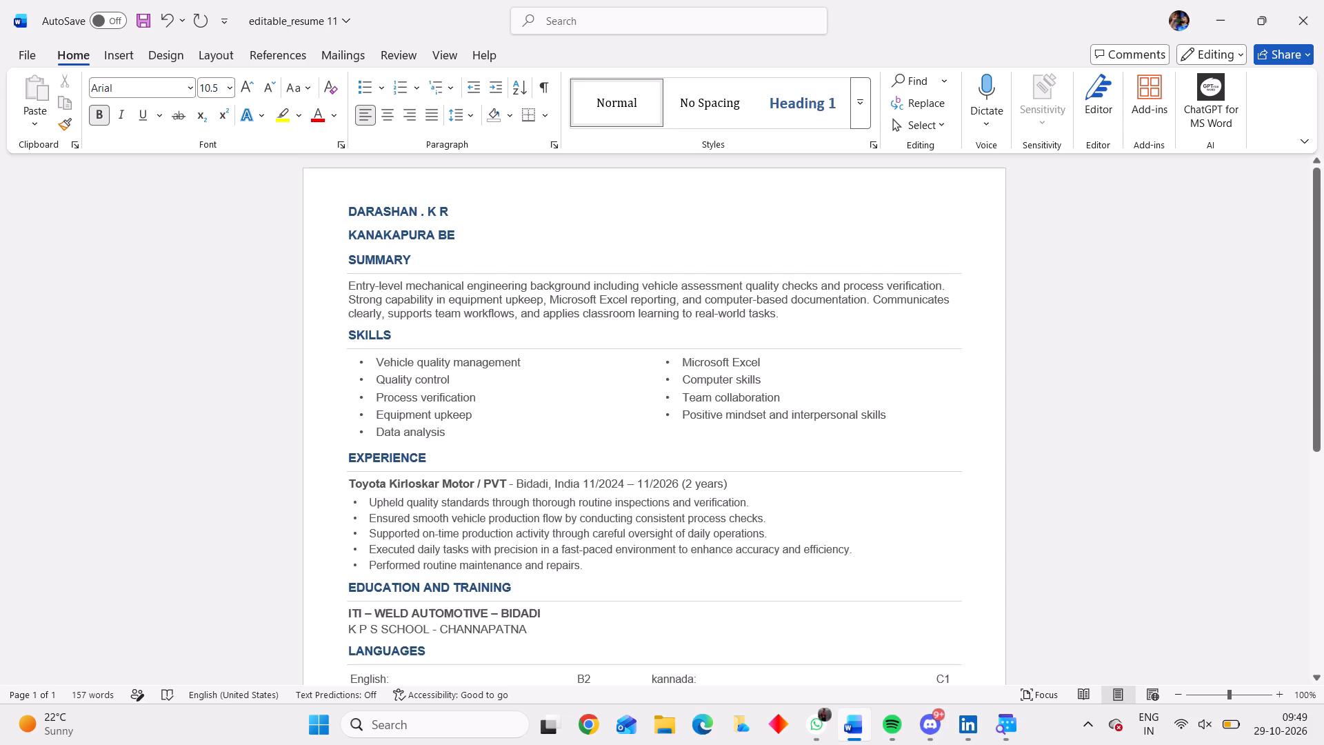
{"action": "scroll", "coordinate": [566, 578], "scroll_direction": "up", "scroll_amount": 1}
{"action": "scroll", "coordinate": [566, 578], "scroll_direction": "down", "scroll_amount": 2}
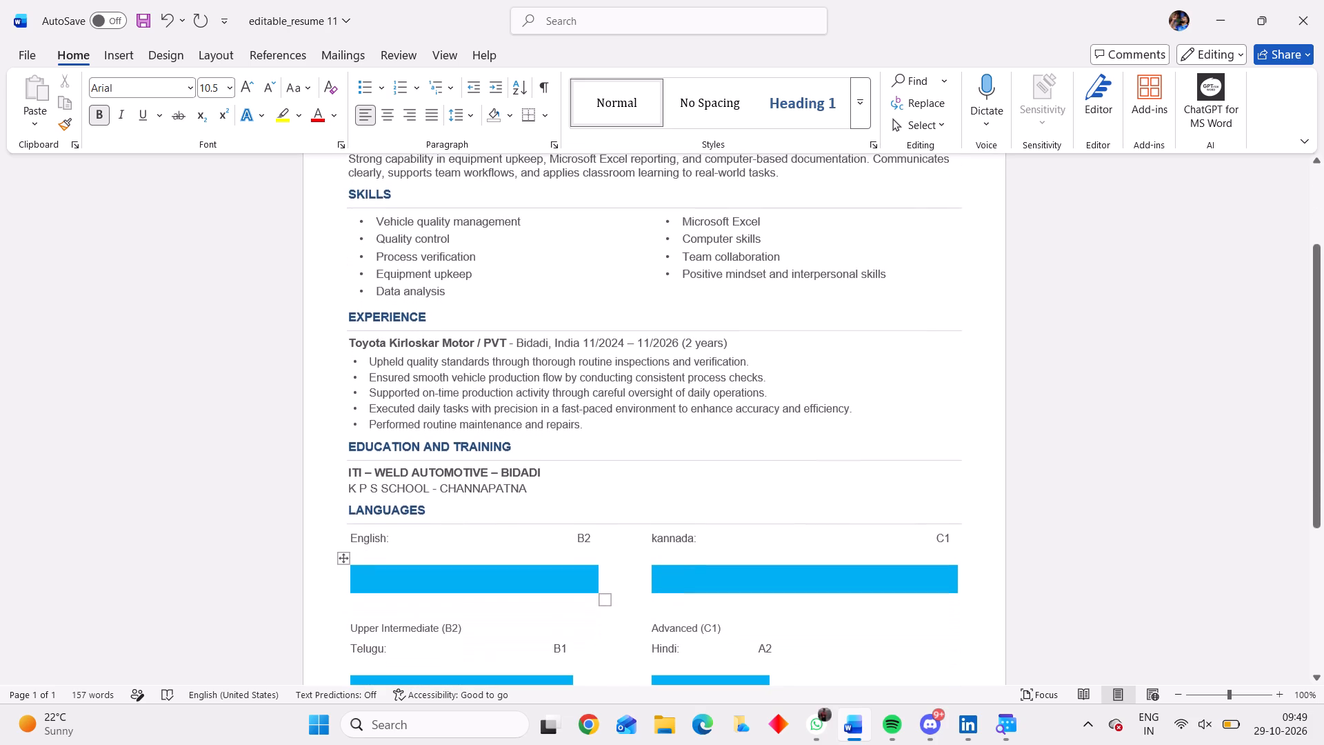
{"action": "scroll", "coordinate": [566, 578], "scroll_direction": "down", "scroll_amount": 2}
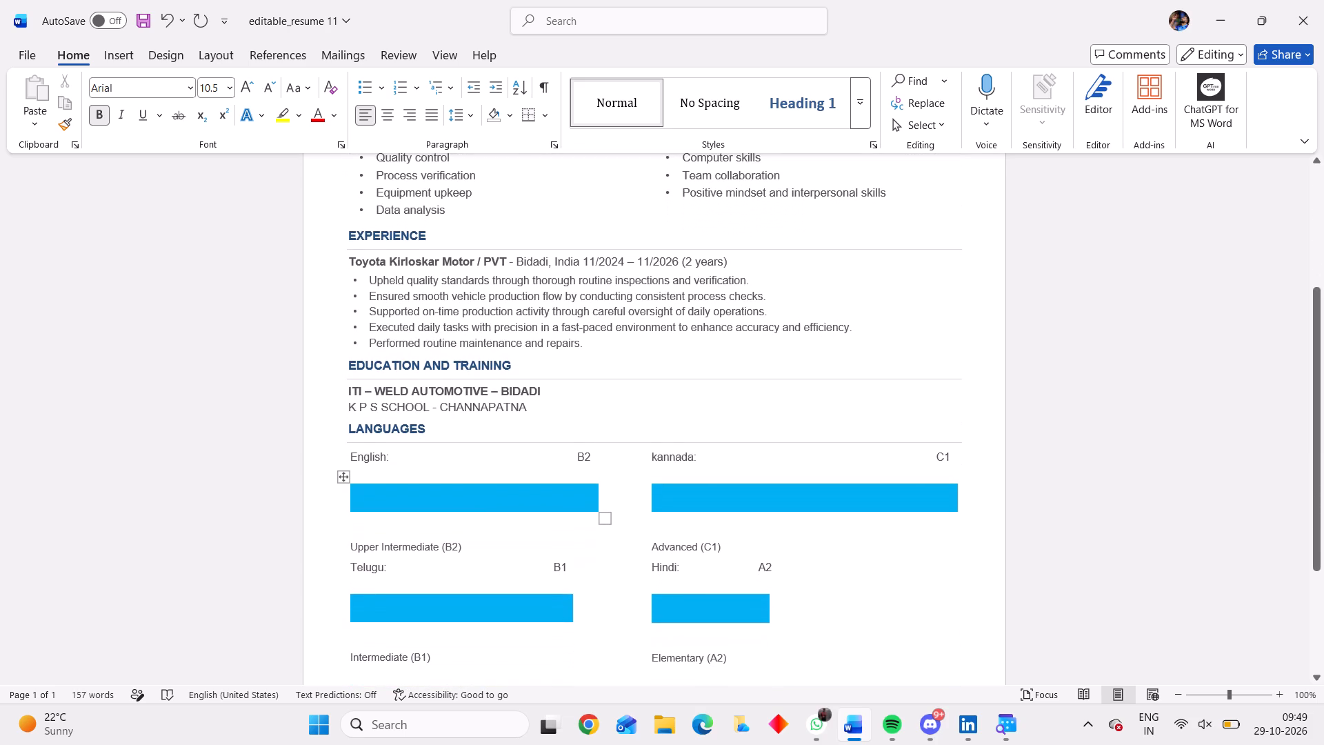
{"action": "scroll", "coordinate": [566, 578], "scroll_direction": "down", "scroll_amount": 2}
{"action": "scroll", "coordinate": [566, 578], "scroll_direction": "up", "scroll_amount": 1}
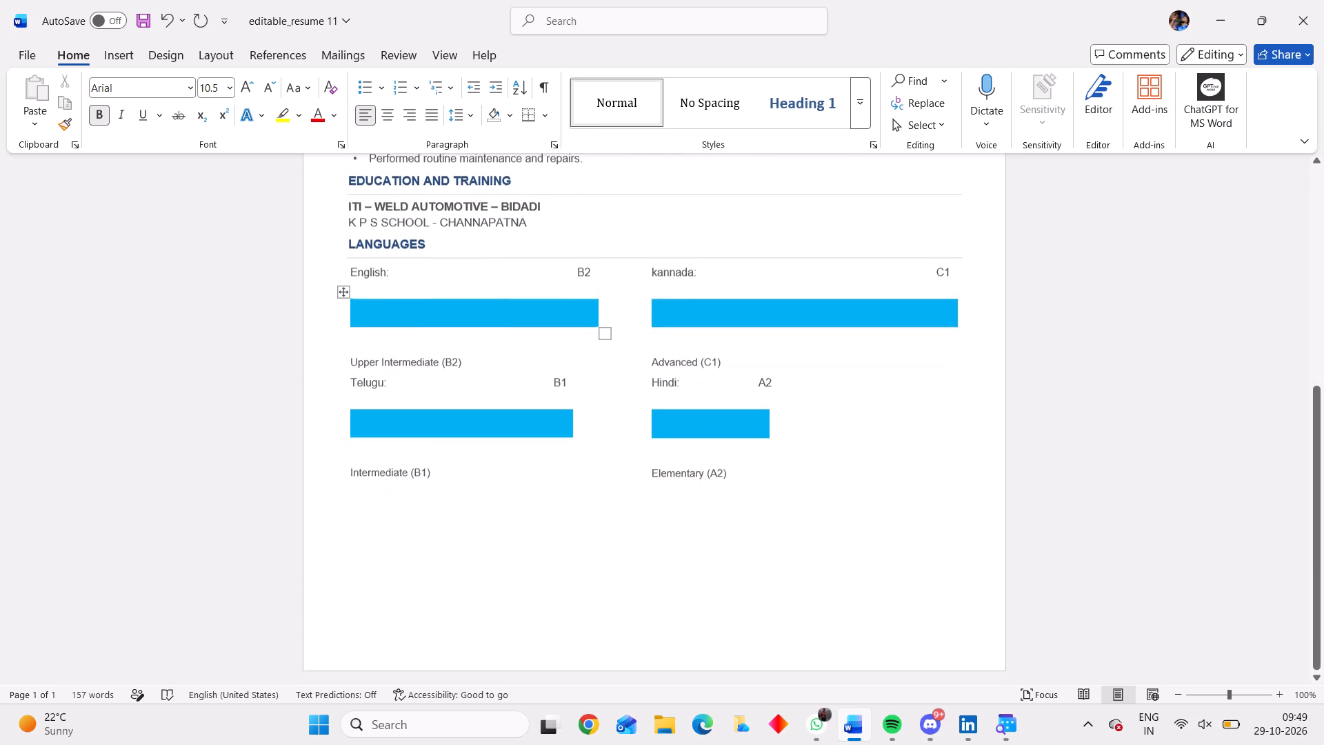
{"action": "scroll", "coordinate": [566, 578], "scroll_direction": "up", "scroll_amount": 4}
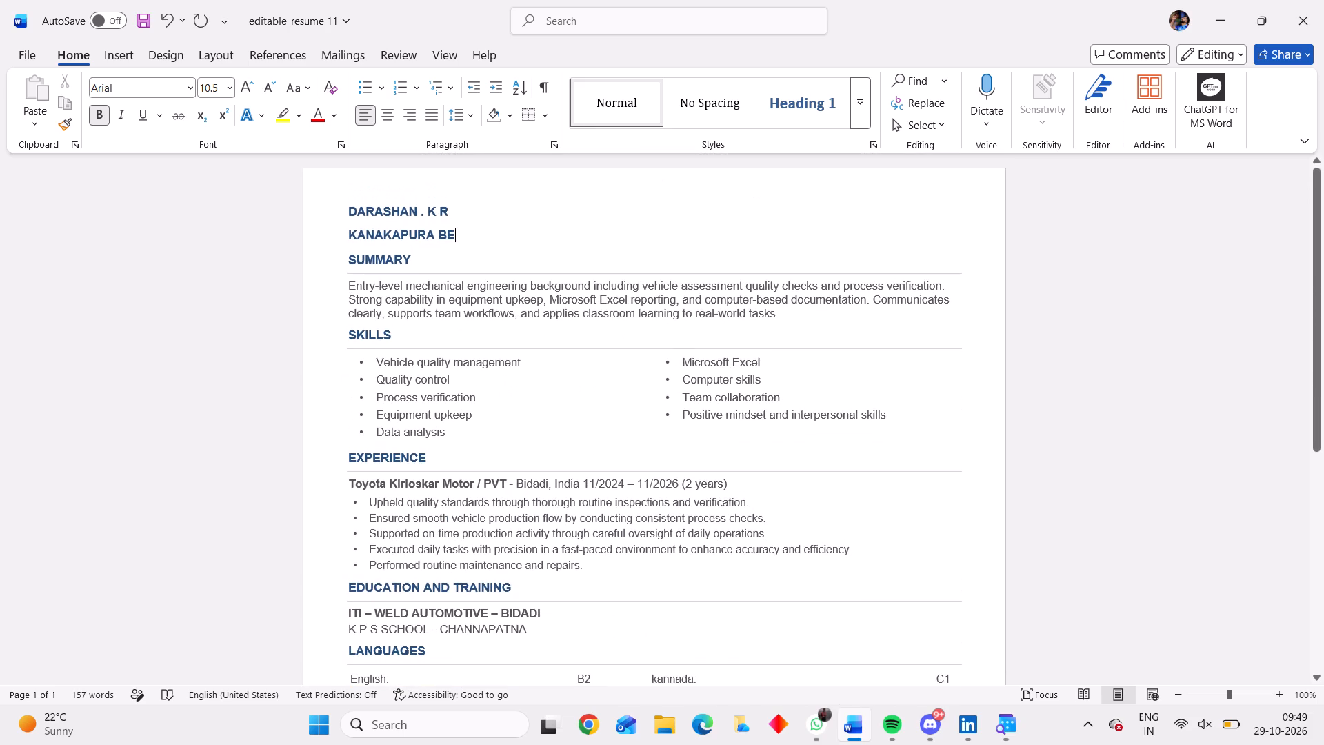
{"action": "scroll", "coordinate": [566, 578], "scroll_direction": "up", "scroll_amount": 1}
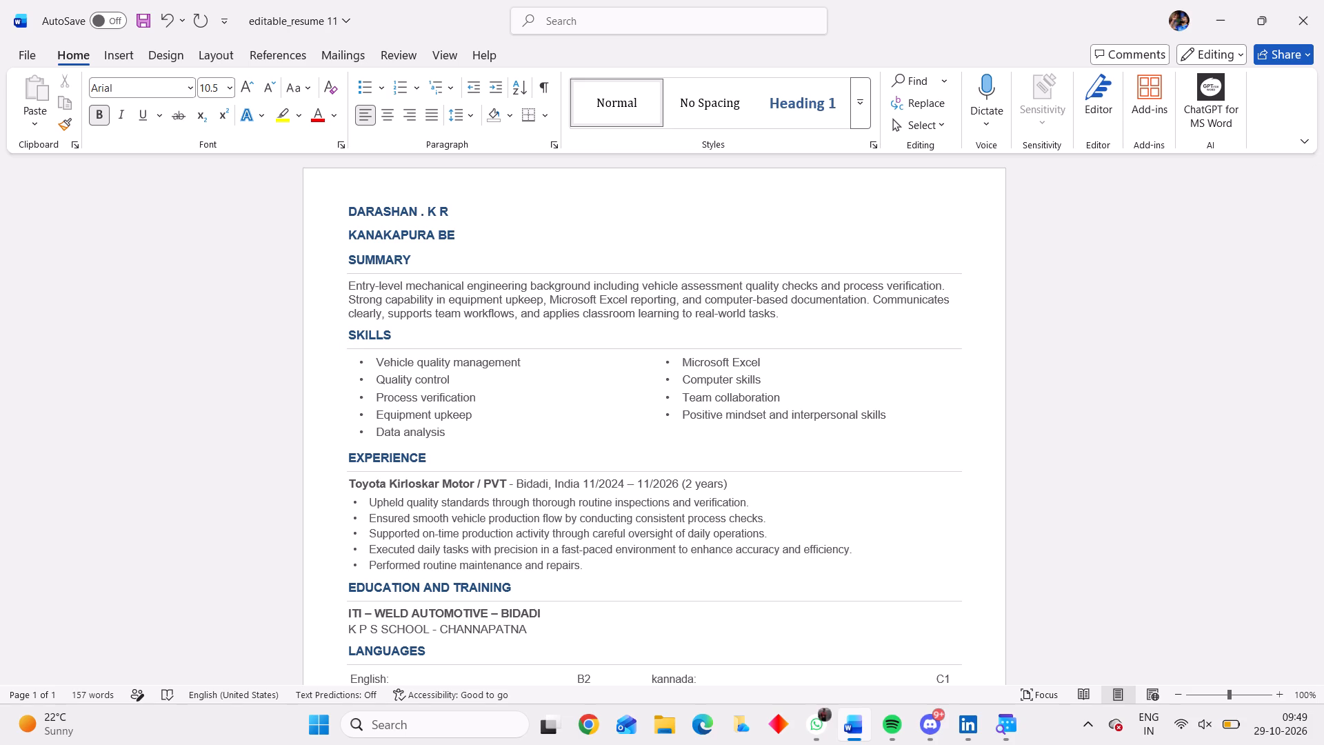
Replace the abbreviation K P S before SCHOOL in Education and Training with the spelled-out name, starting with KARNATAKA PUBL.
{"action": "left_click", "coordinate": [379, 629]}
{"action": "left_click_drag", "start_coordinate": [379, 629], "coordinate": [374, 629]}
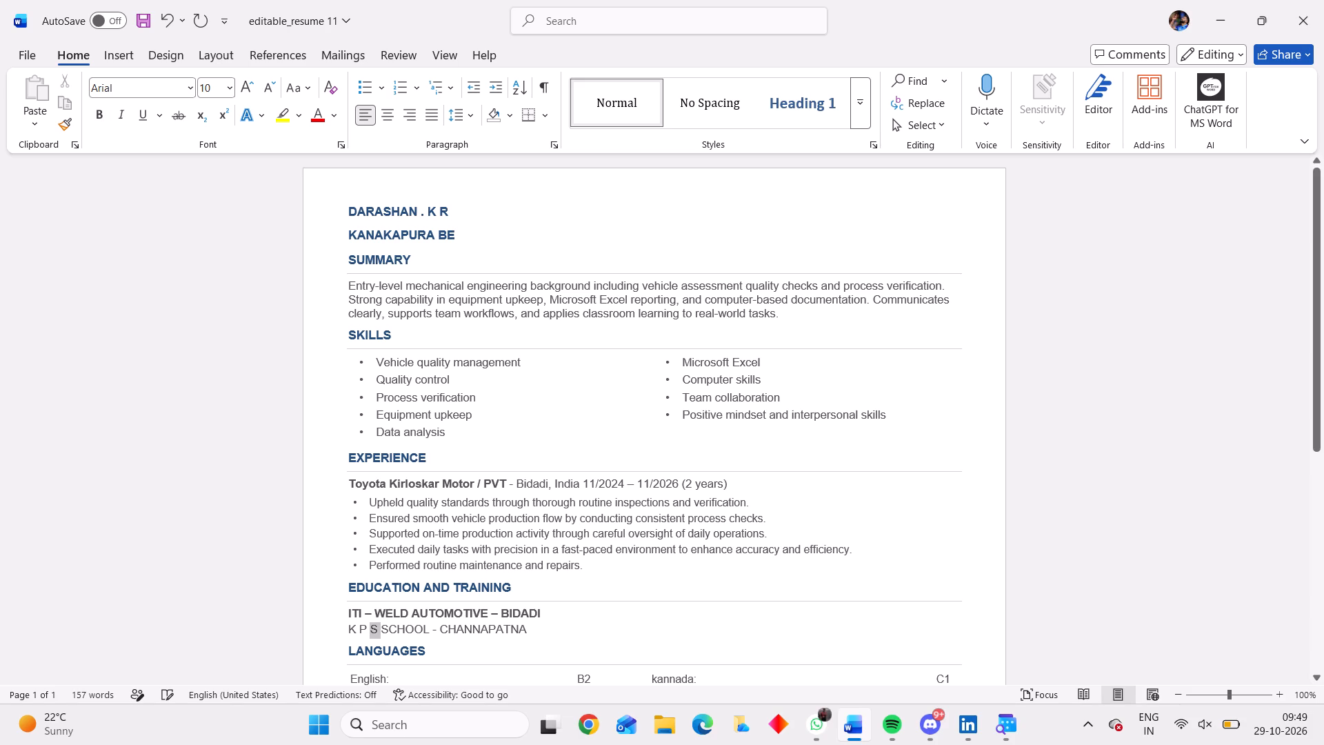
{"action": "left_click_drag", "start_coordinate": [374, 629], "coordinate": [365, 629]}
{"action": "key", "text": "BackSpace"}
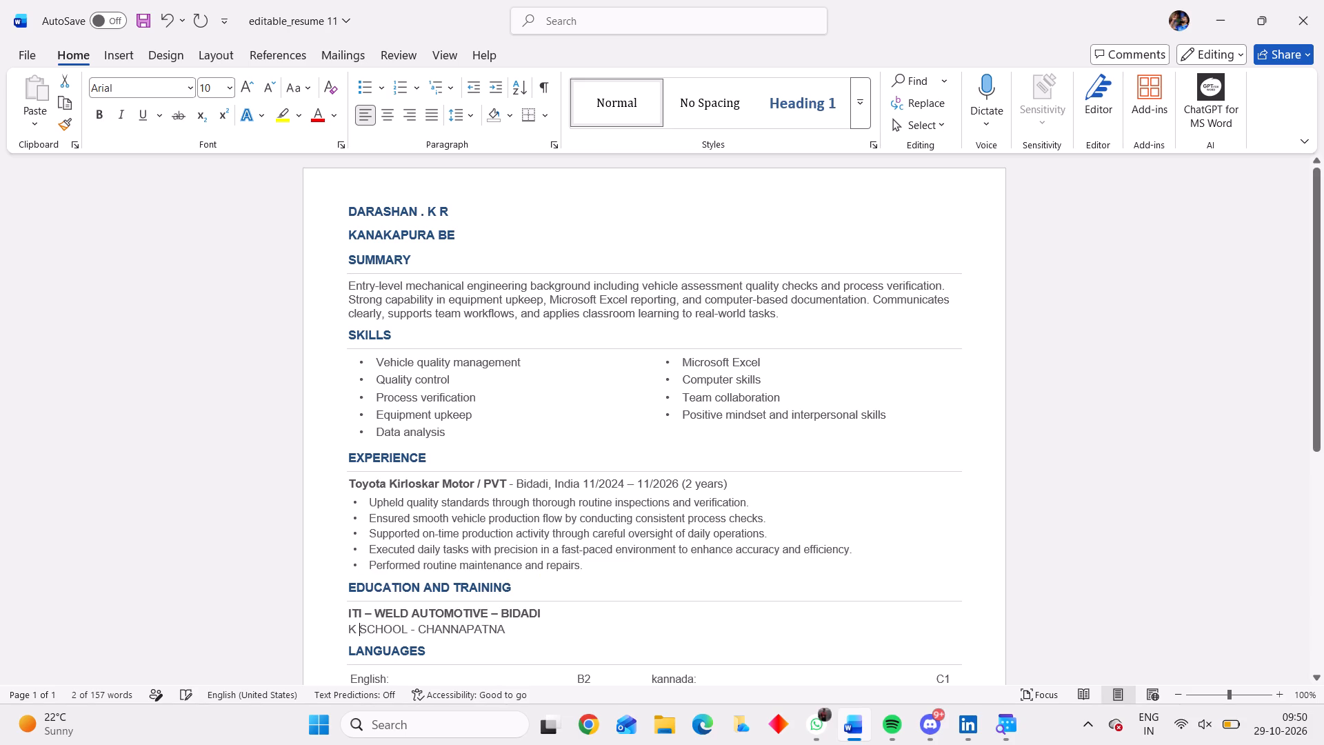
{"action": "key", "text": "BackSpace"}
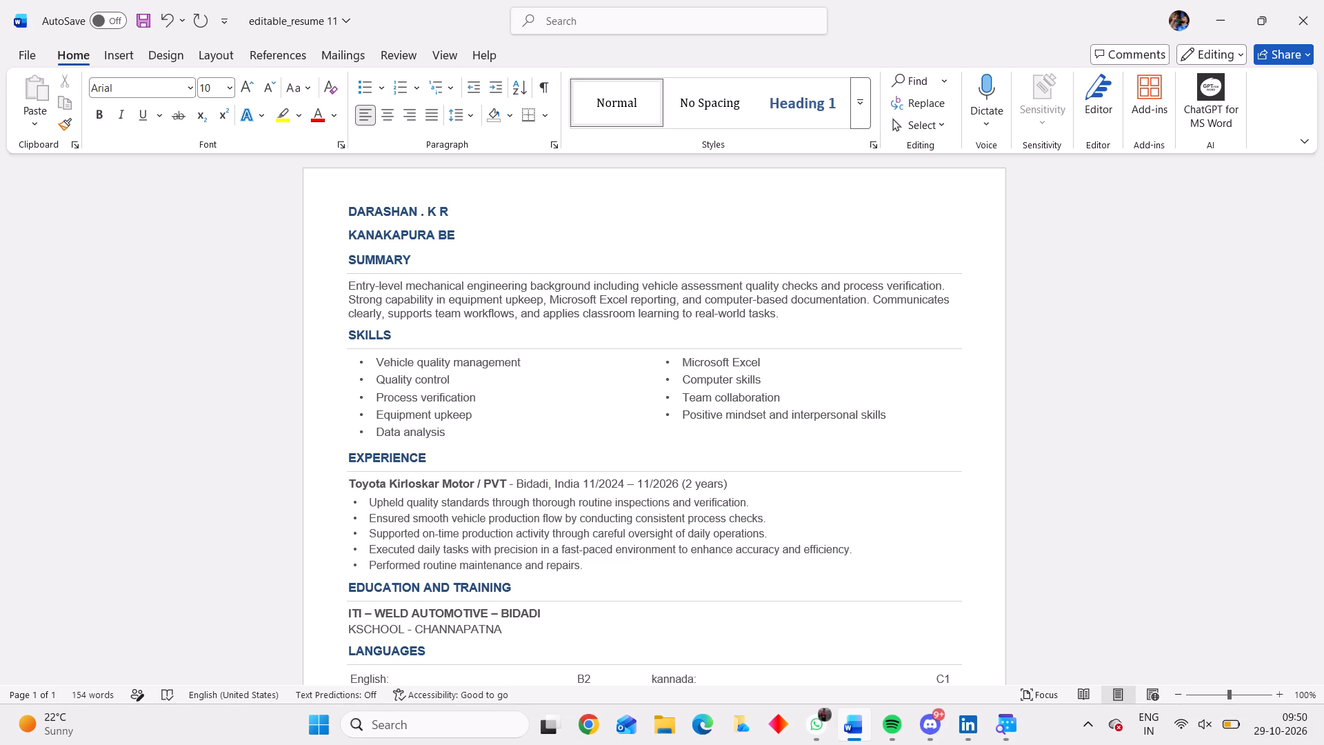
{"action": "type", "text": "ARA"}
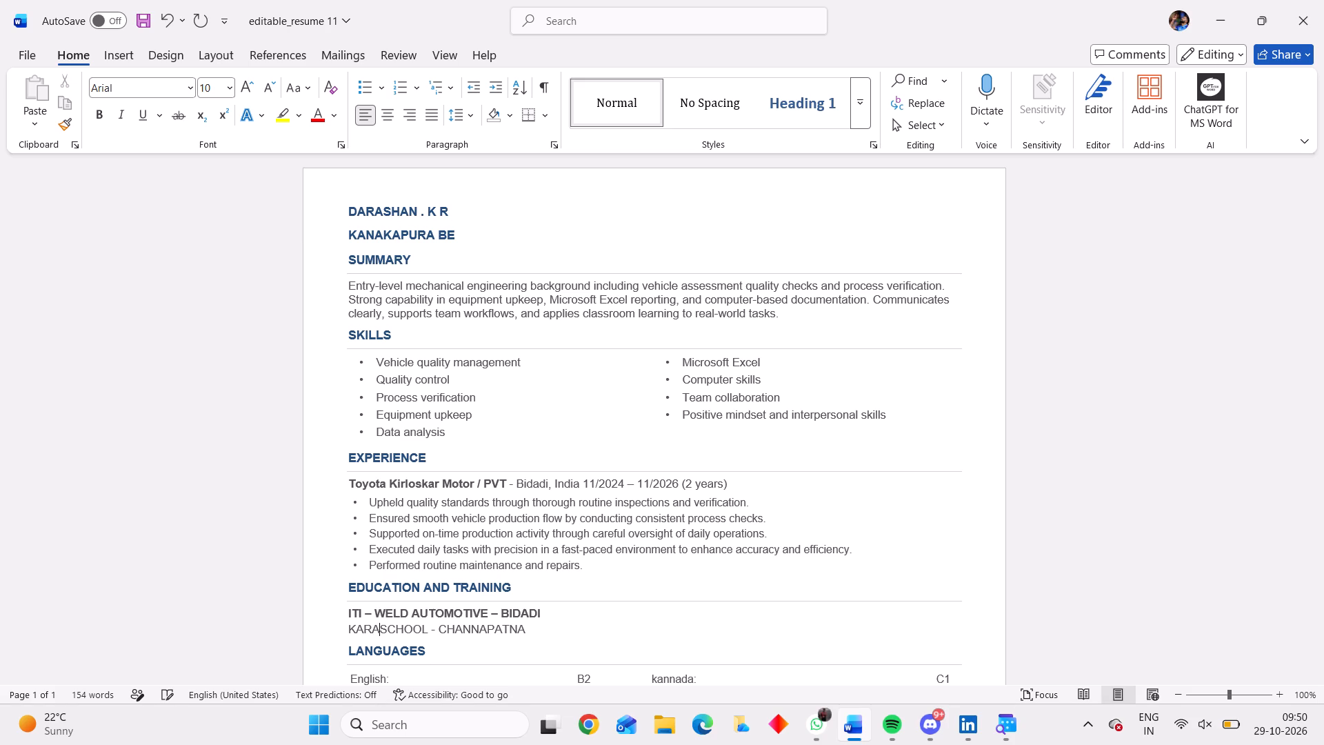
{"action": "key", "text": "BackSpace"}
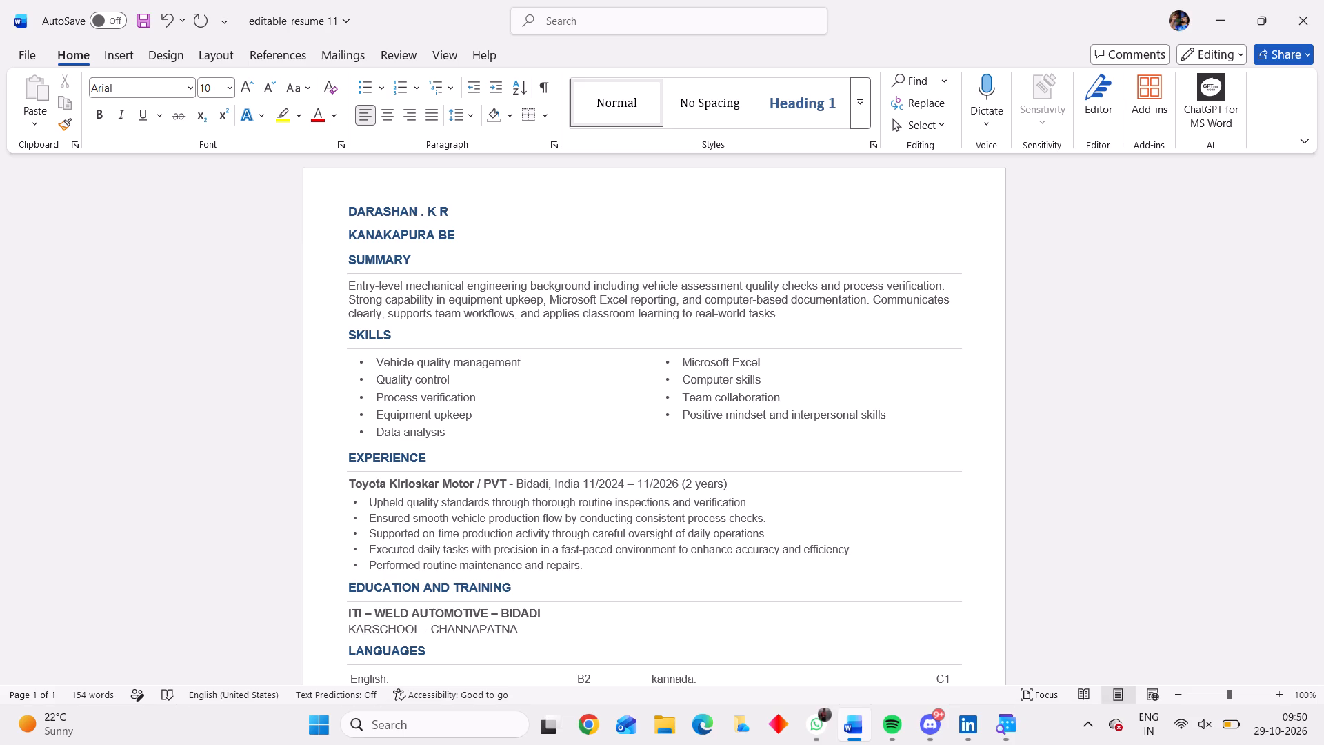
{"action": "key", "text": "n"}
{"action": "type", "text": "AT"}
{"action": "key", "text": "a"}
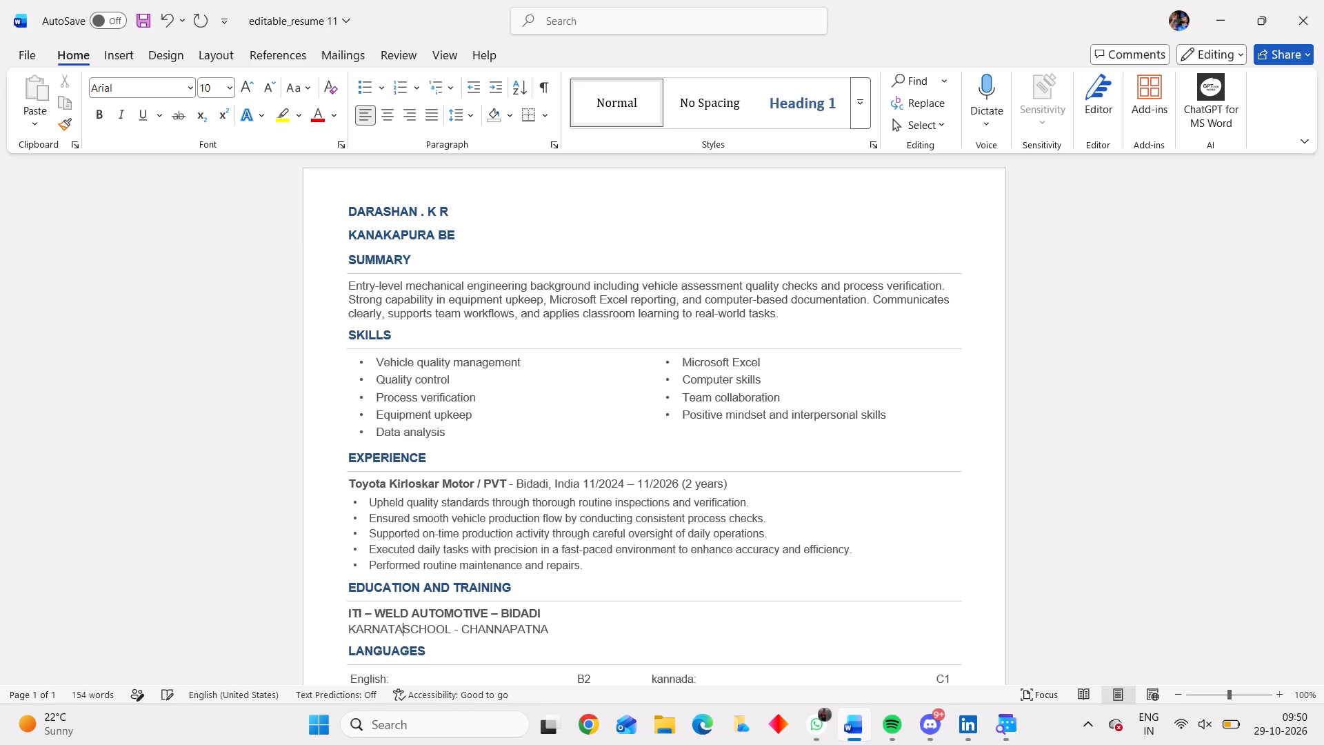
{"action": "type", "text": "KA"}
{"action": "key", "text": "space"}
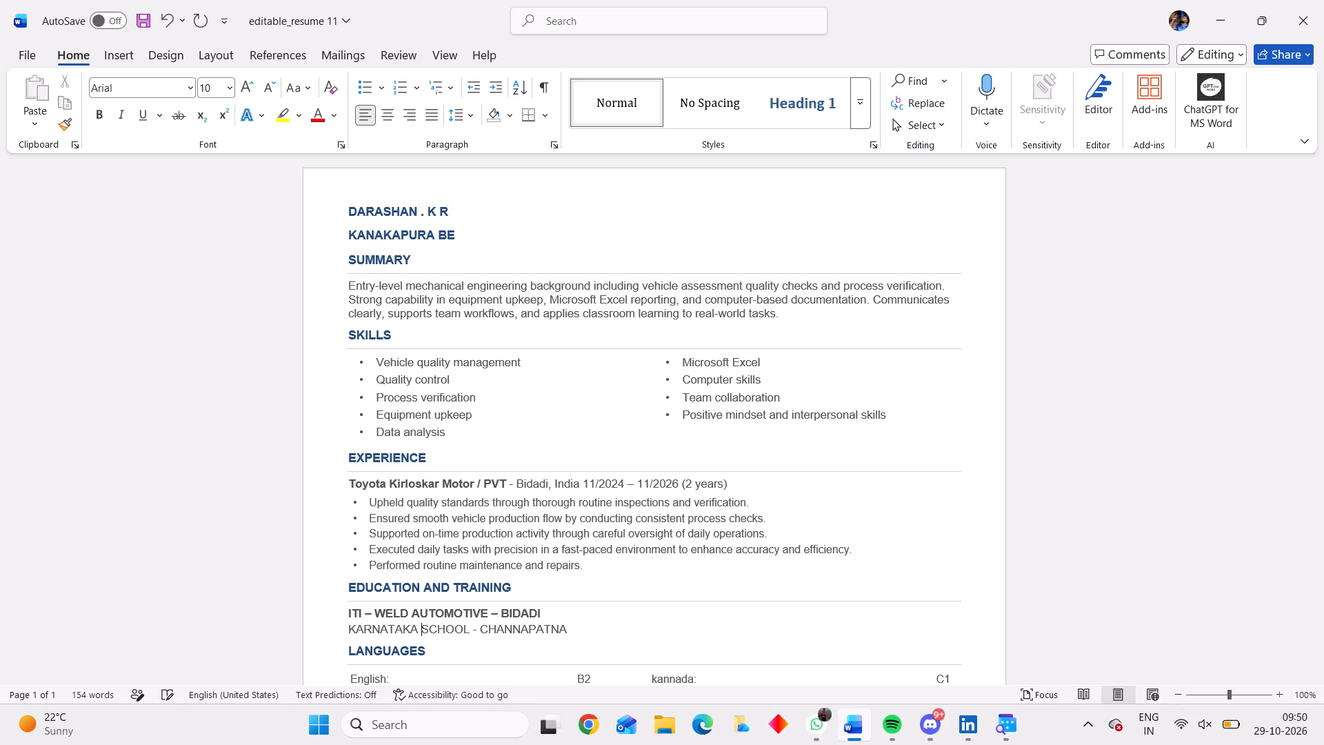
{"action": "type", "text": "PUBL"}
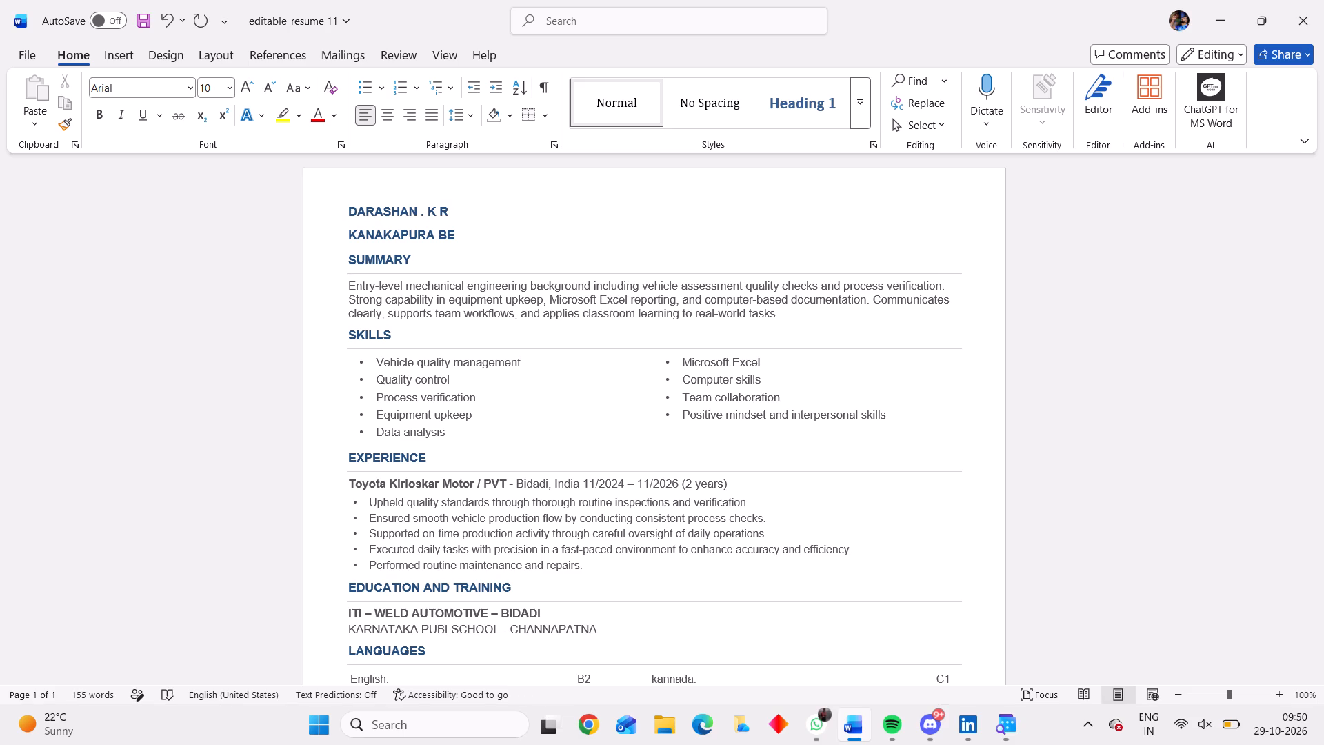
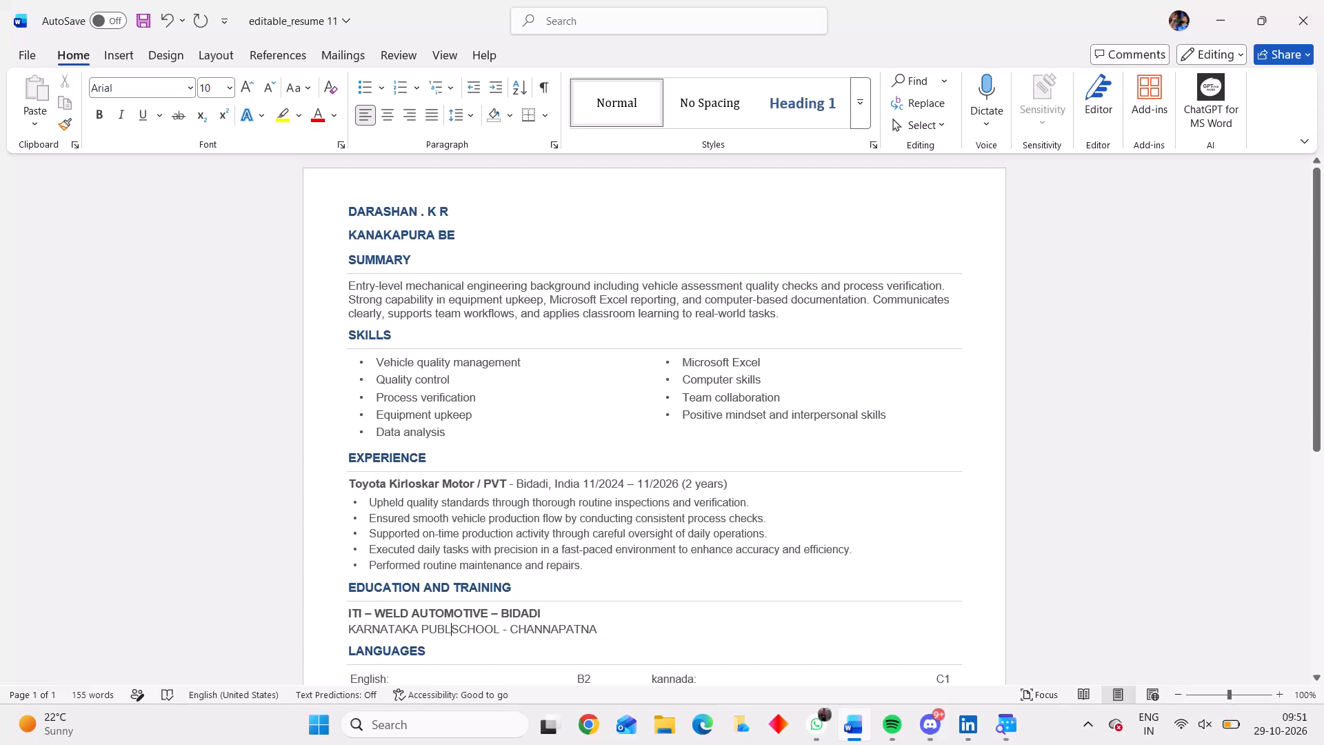
Complete PUBL as PUBLIC in Education and Training, with a space before SCHOOL.
{"action": "scroll", "coordinate": [585, 489], "scroll_direction": "up", "scroll_amount": 2}
{"action": "scroll", "coordinate": [585, 489], "scroll_direction": "down", "scroll_amount": 2}
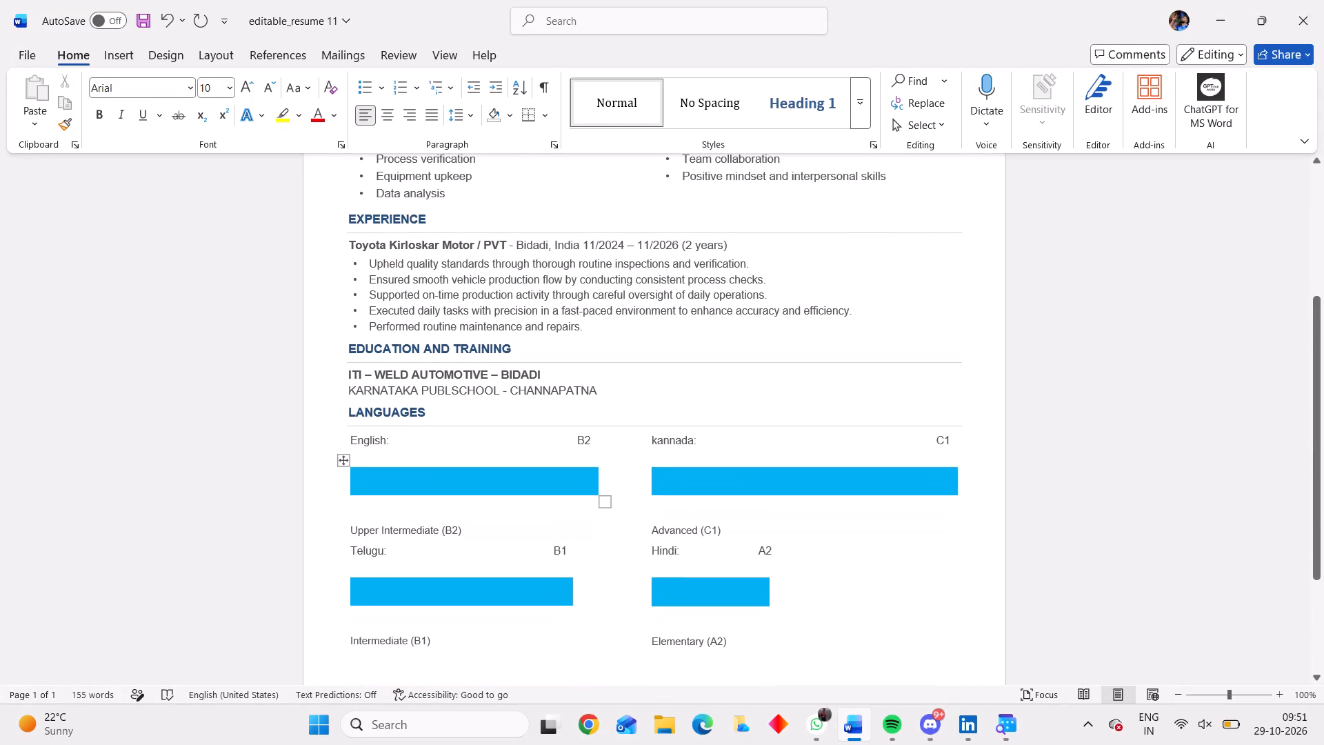
{"action": "scroll", "coordinate": [585, 489], "scroll_direction": "down", "scroll_amount": 2}
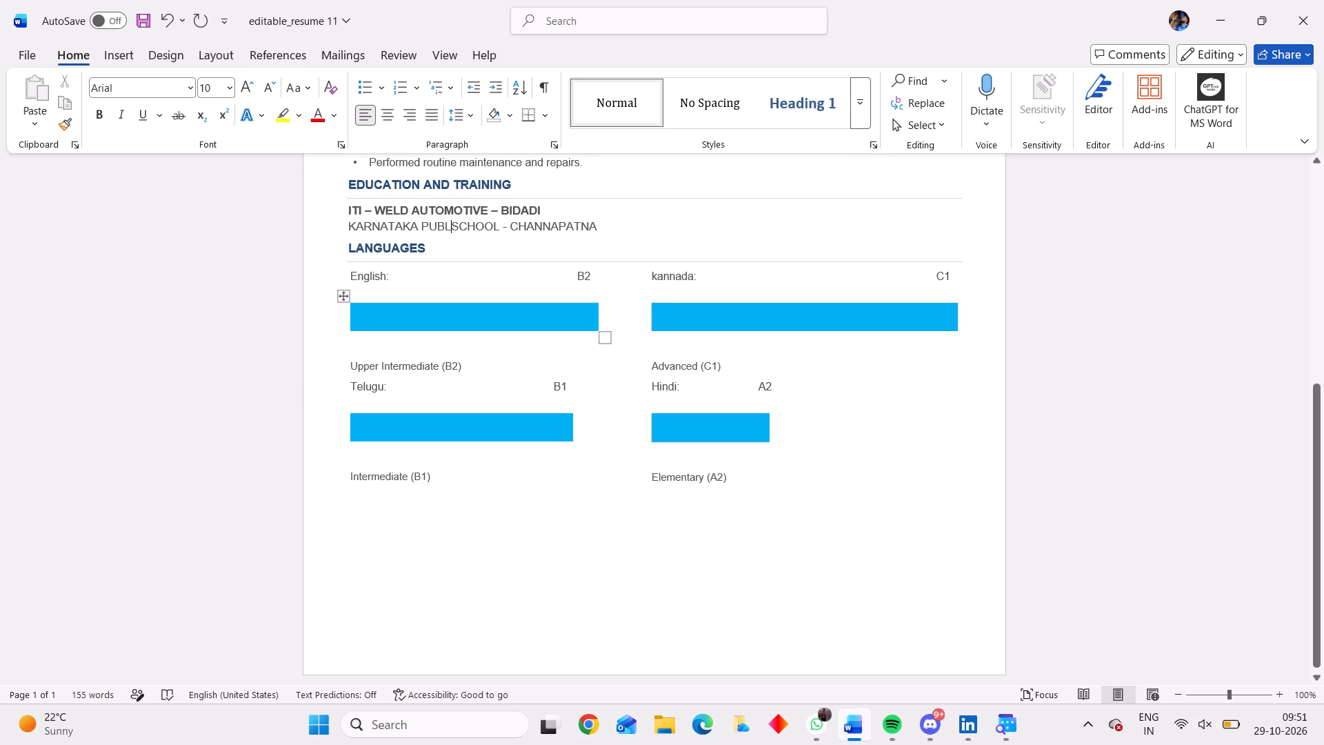
{"action": "type", "text": "IC"}
{"action": "key", "text": "space"}
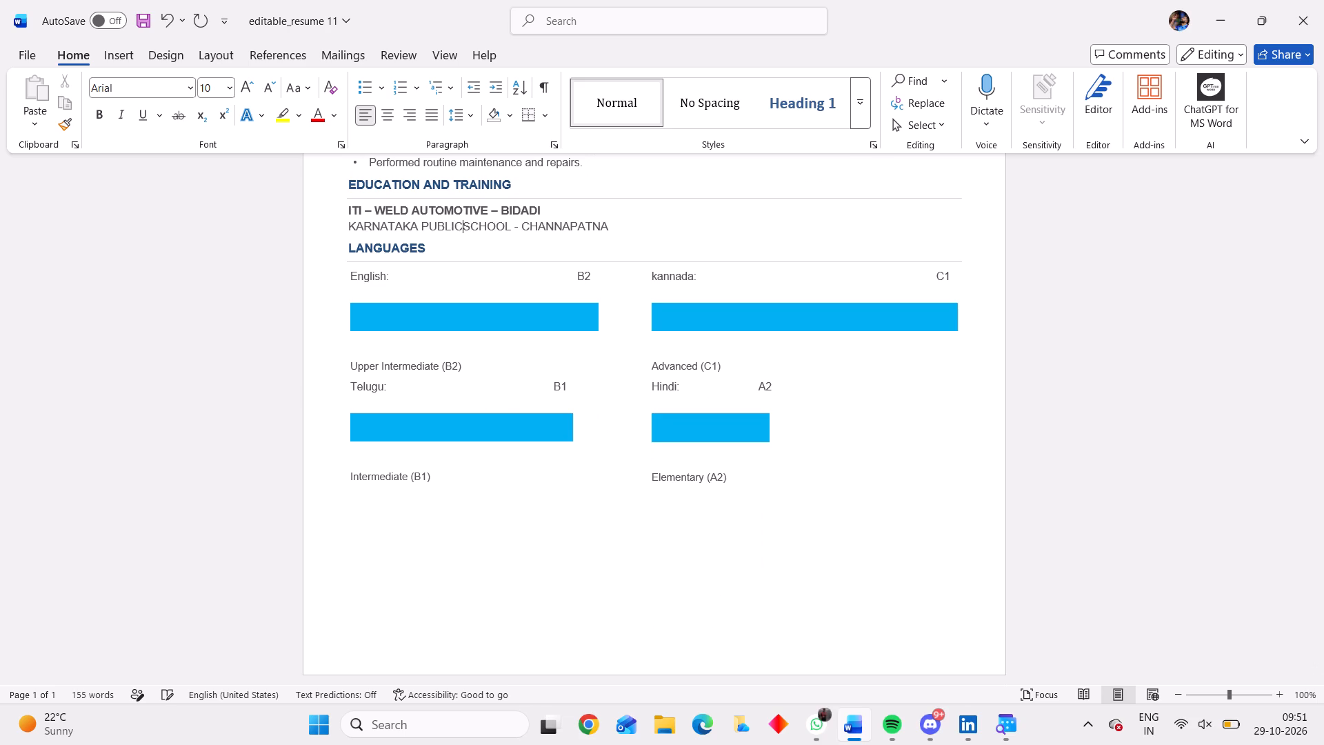
Place the cursor after KANAKAPURA BE under the name heading and review the resume down to the Languages section.
{"action": "scroll", "coordinate": [585, 489], "scroll_direction": "up", "scroll_amount": 2}
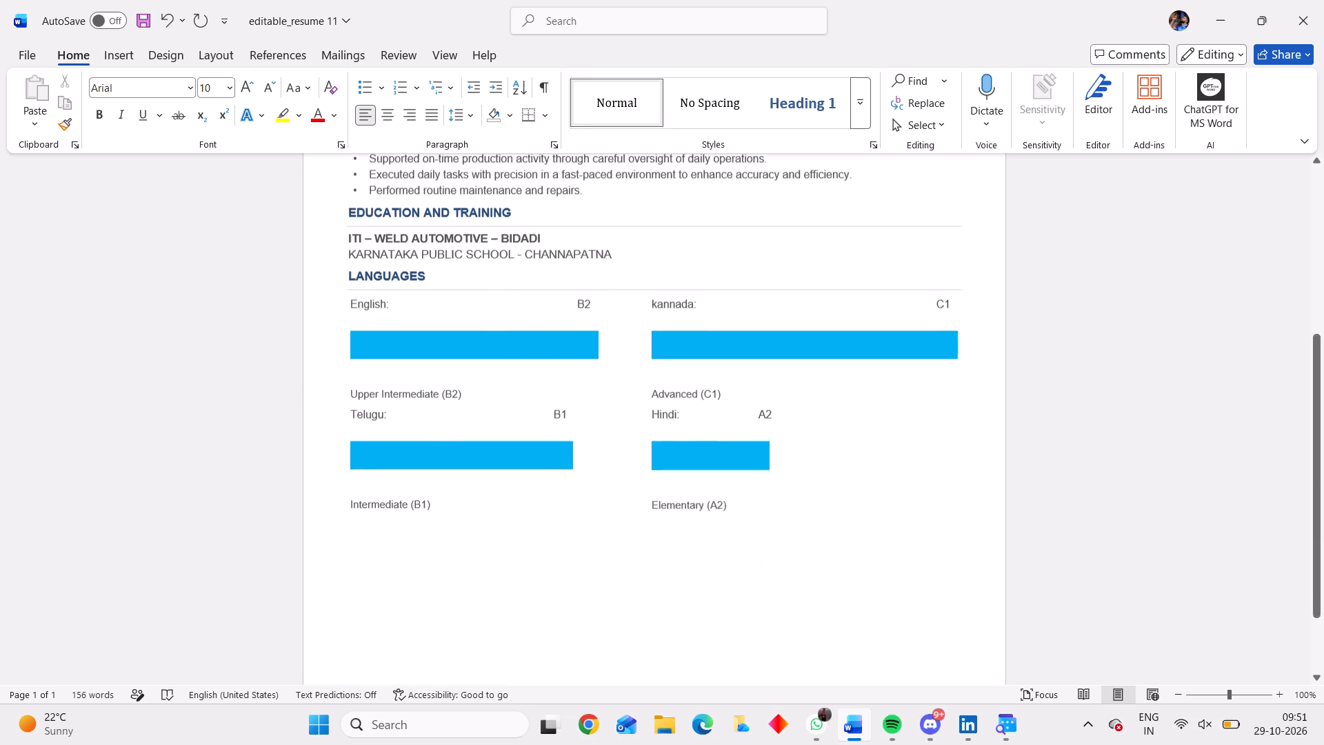
{"action": "scroll", "coordinate": [585, 489], "scroll_direction": "up", "scroll_amount": 2}
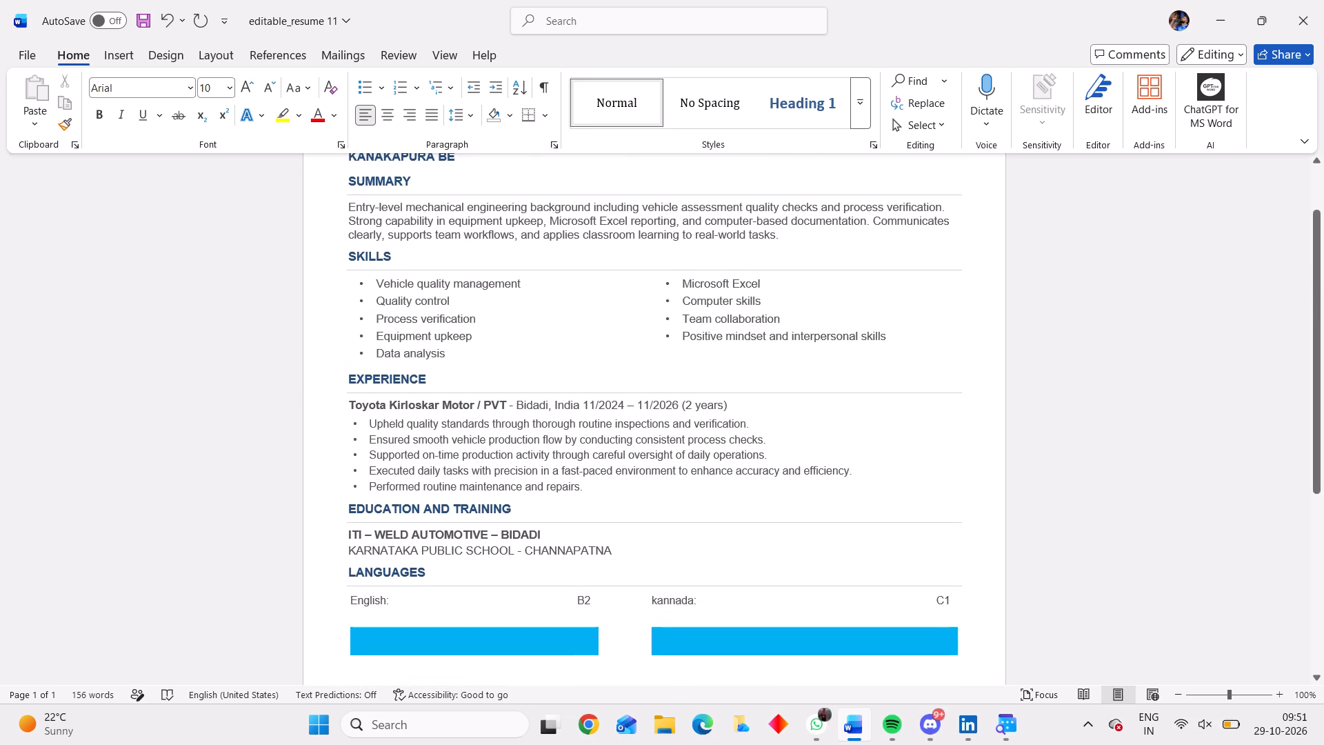
{"action": "scroll", "coordinate": [585, 489], "scroll_direction": "up", "scroll_amount": 4}
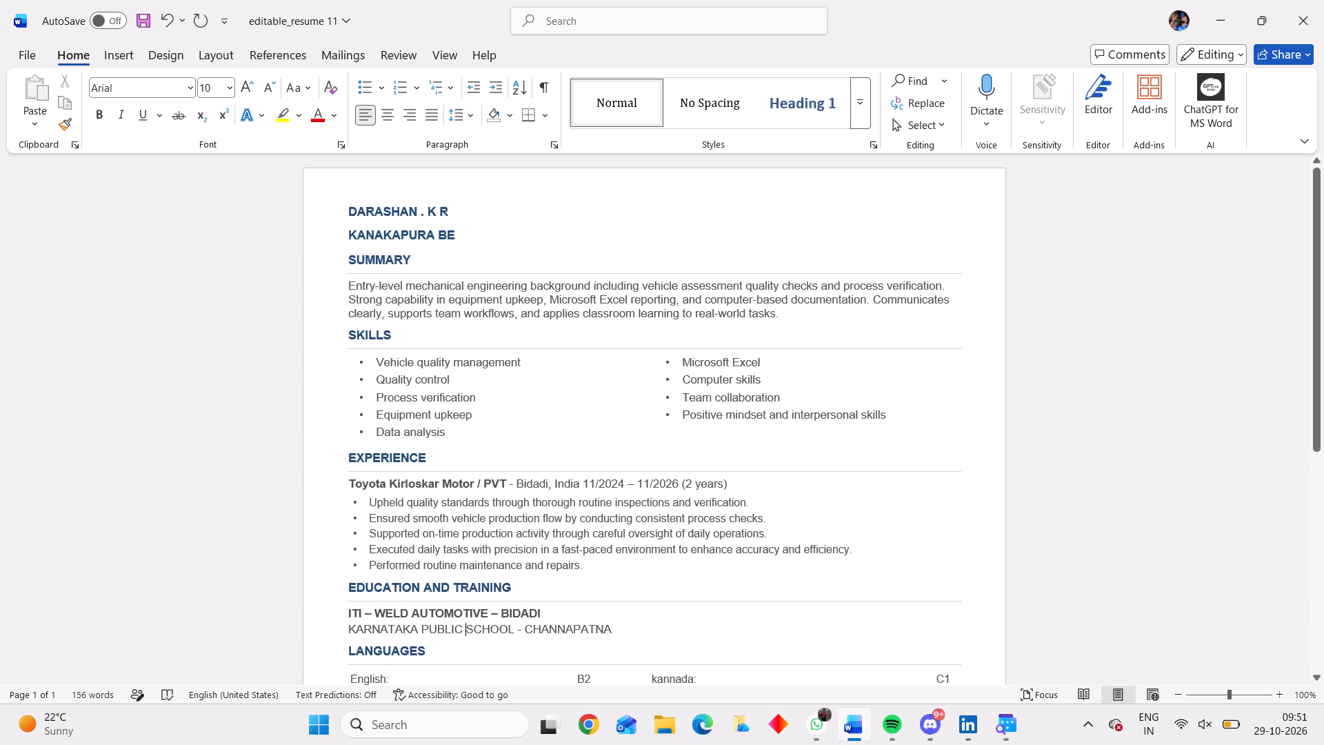
{"action": "left_click", "coordinate": [464, 237]}
{"action": "scroll", "coordinate": [464, 237], "scroll_direction": "down", "scroll_amount": 1}
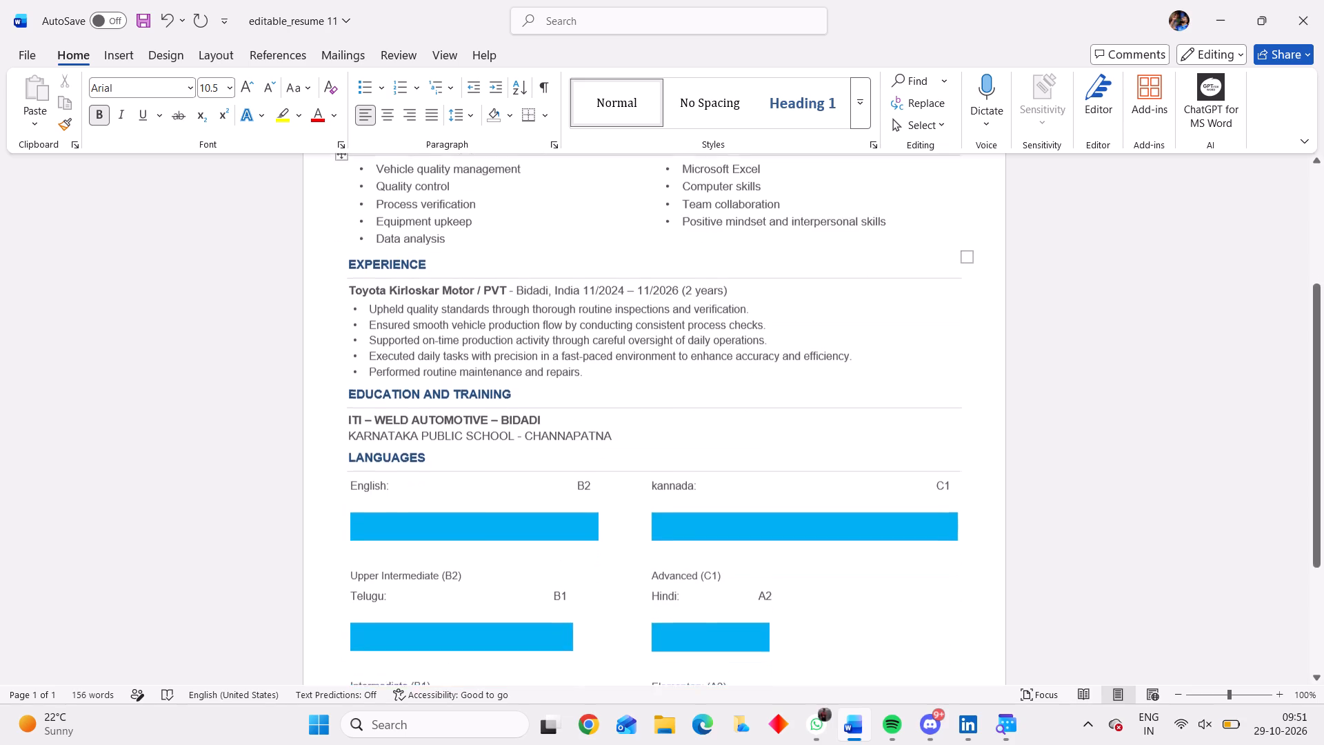
{"action": "scroll", "coordinate": [464, 237], "scroll_direction": "down", "scroll_amount": 2}
{"action": "scroll", "coordinate": [464, 237], "scroll_direction": "up", "scroll_amount": 1}
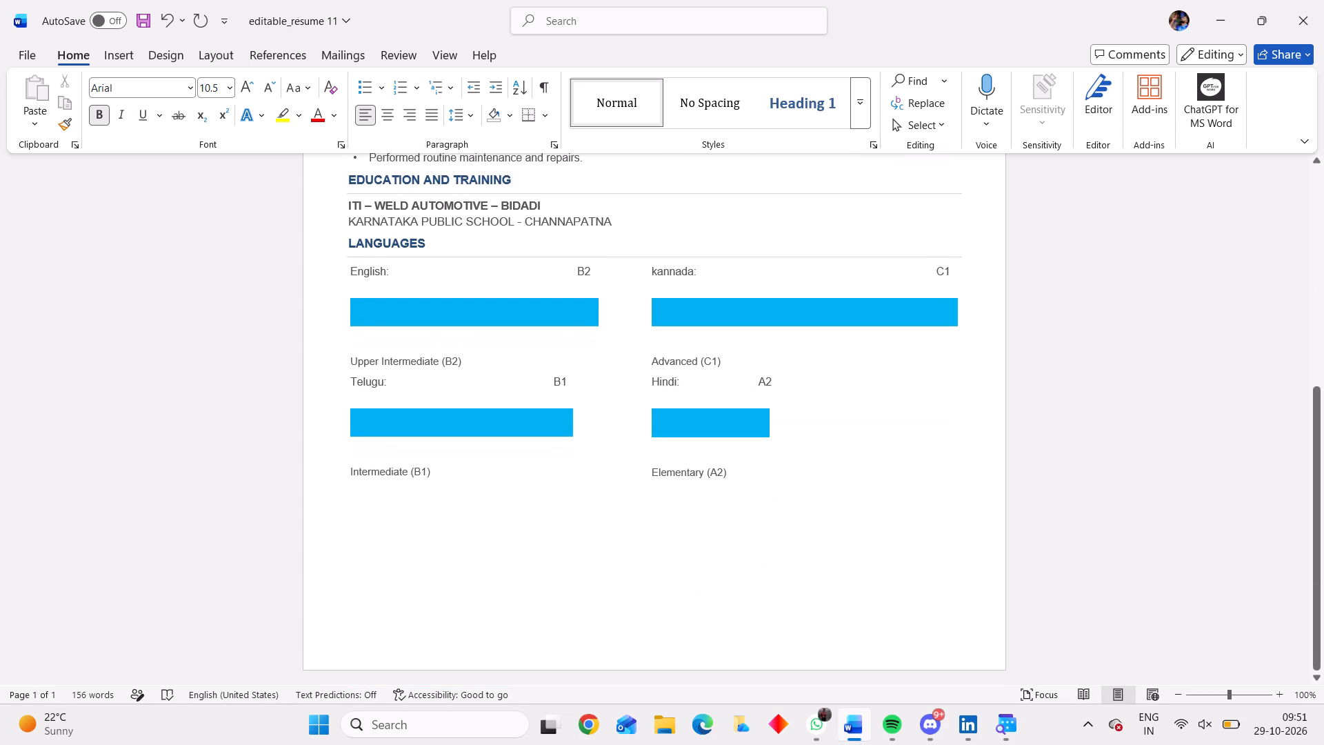
{"action": "scroll", "coordinate": [464, 237], "scroll_direction": "up", "scroll_amount": 3}
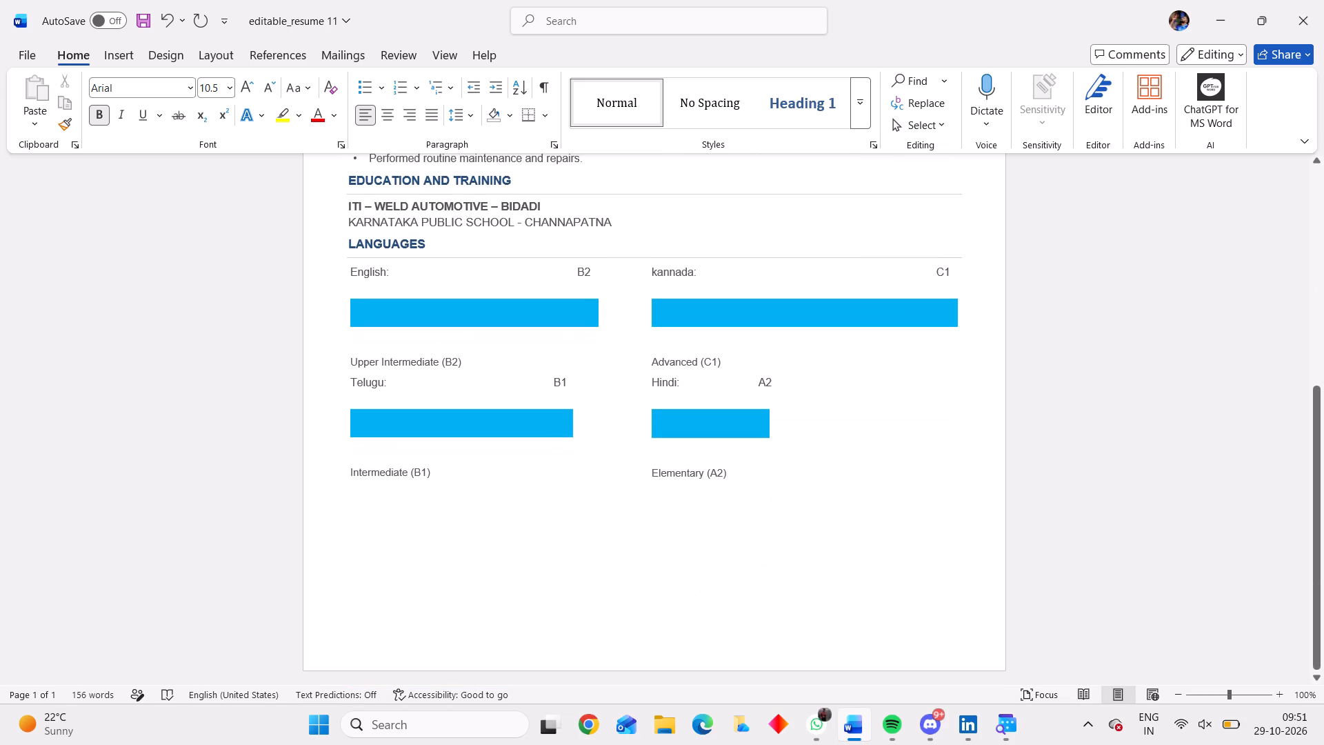
{"action": "scroll", "coordinate": [464, 237], "scroll_direction": "up", "scroll_amount": 2}
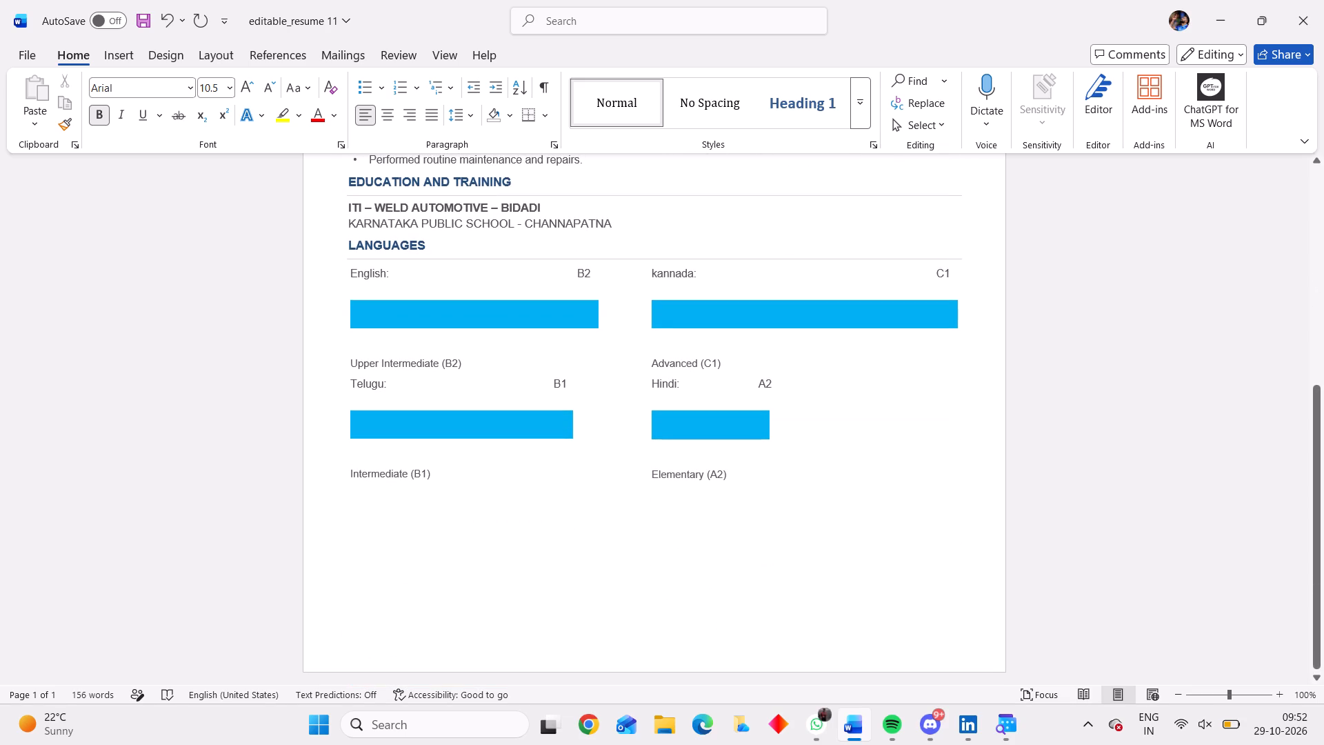
{"action": "scroll", "coordinate": [464, 237], "scroll_direction": "up", "scroll_amount": 1}
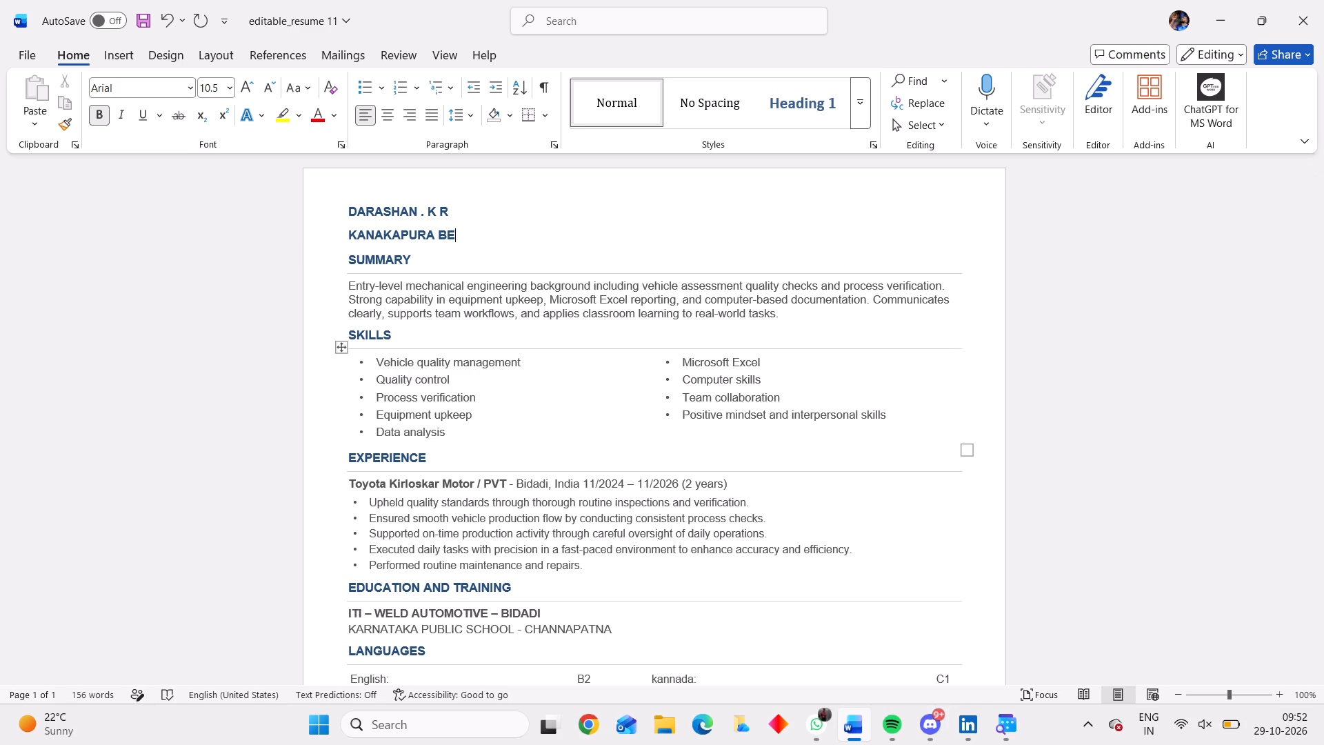
Complete BE as BENGALORE on the line under the name heading and append a hyphen and the postal code.
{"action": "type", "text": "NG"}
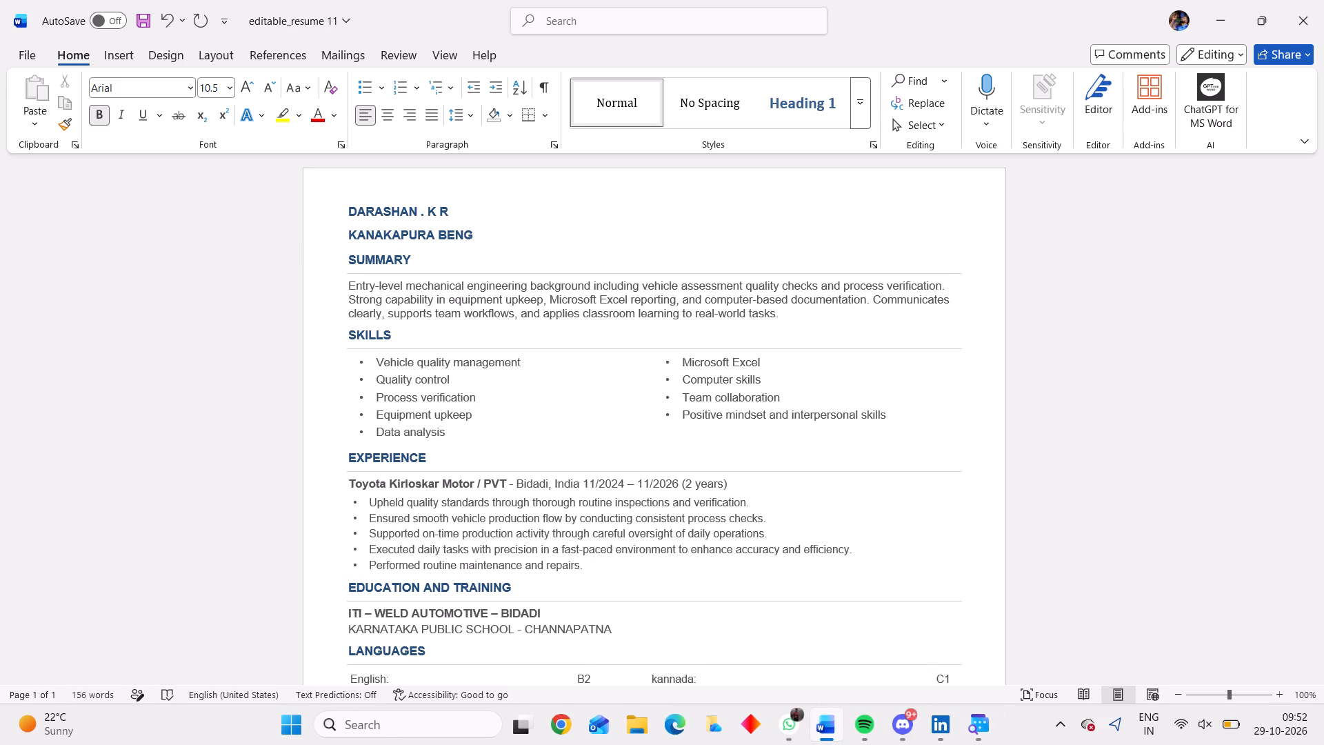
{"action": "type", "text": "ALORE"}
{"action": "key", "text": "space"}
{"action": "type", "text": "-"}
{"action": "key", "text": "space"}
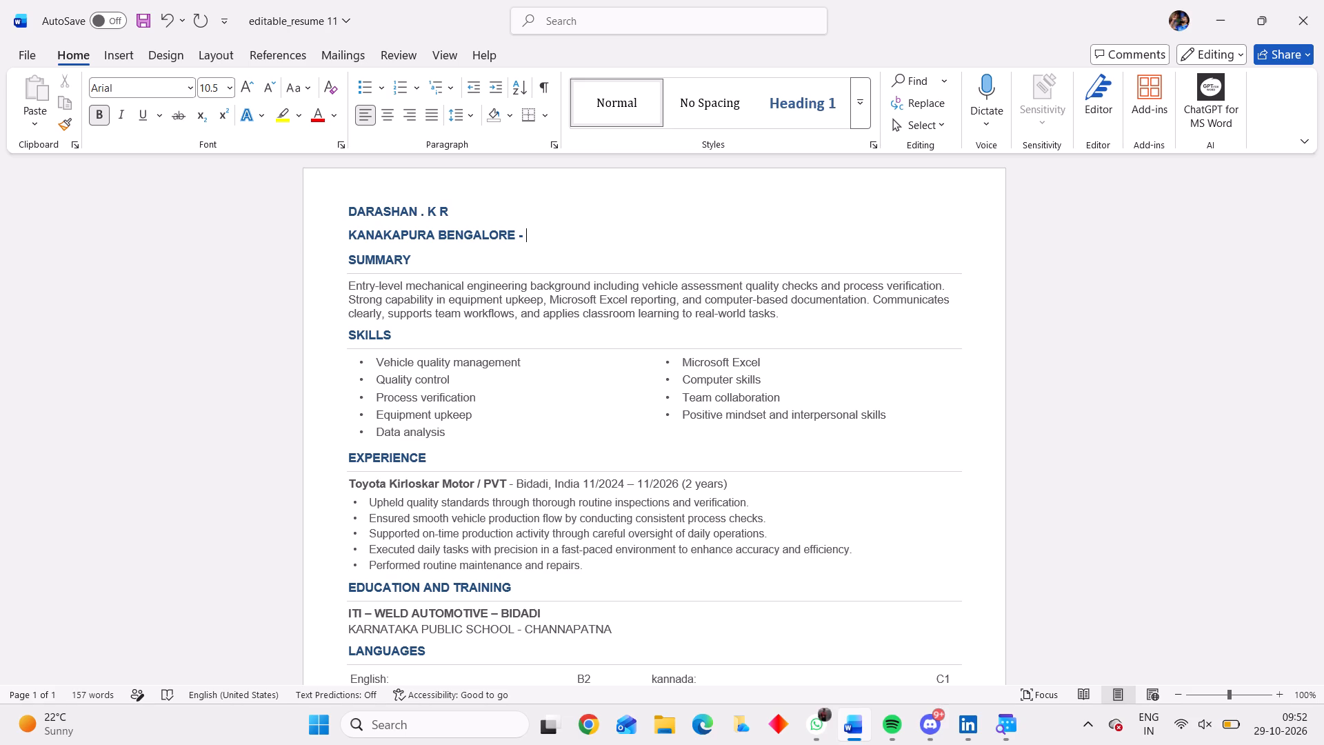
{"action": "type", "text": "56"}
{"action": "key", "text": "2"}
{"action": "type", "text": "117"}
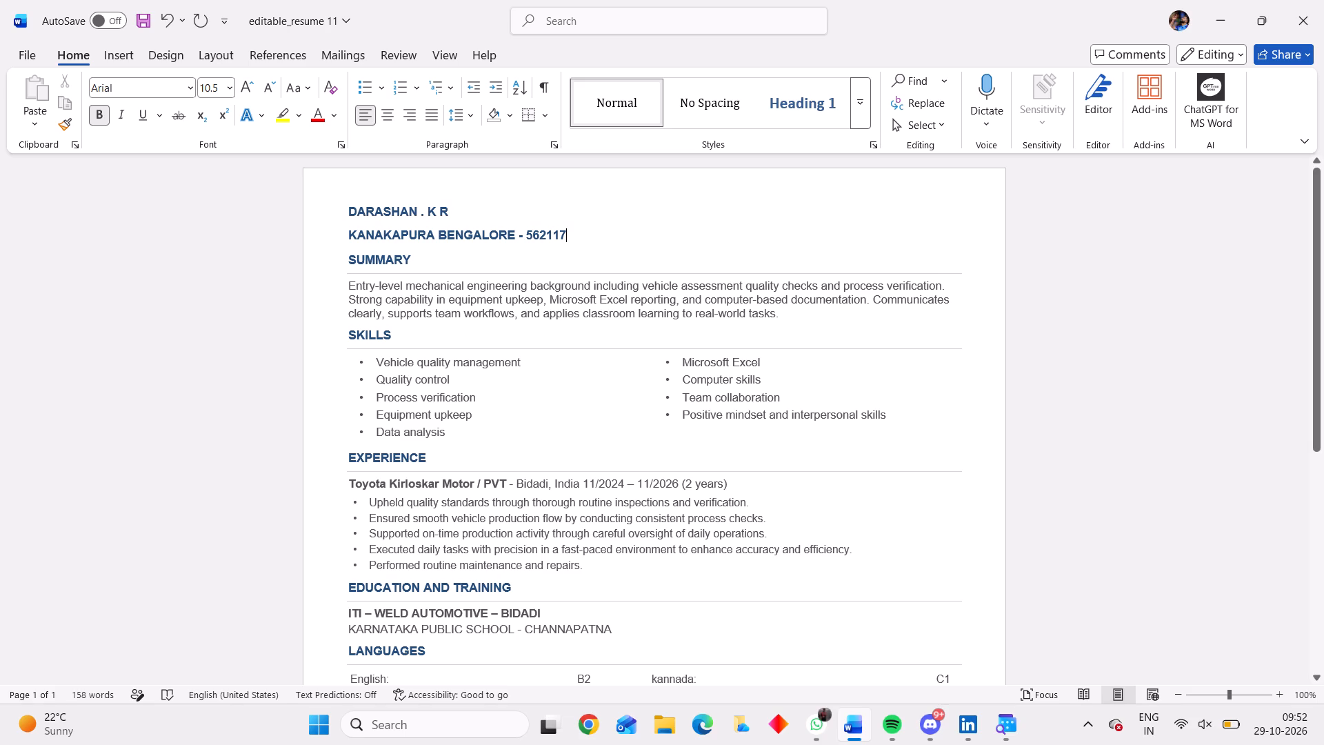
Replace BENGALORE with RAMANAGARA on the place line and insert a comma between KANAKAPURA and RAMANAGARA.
{"action": "left_click", "coordinate": [518, 232]}
{"action": "left_click_drag", "start_coordinate": [518, 232], "coordinate": [485, 231]}
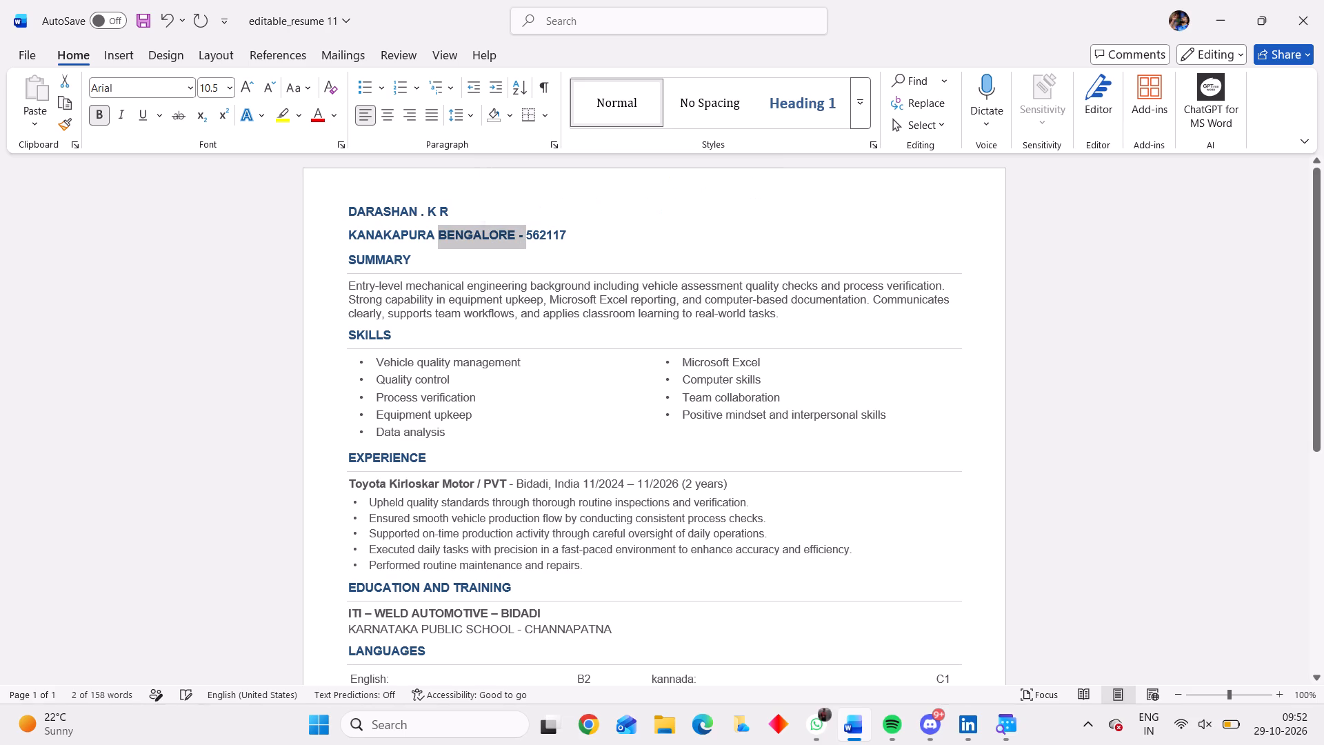
{"action": "left_click", "coordinate": [485, 231]}
{"action": "triple_click", "coordinate": [485, 231]}
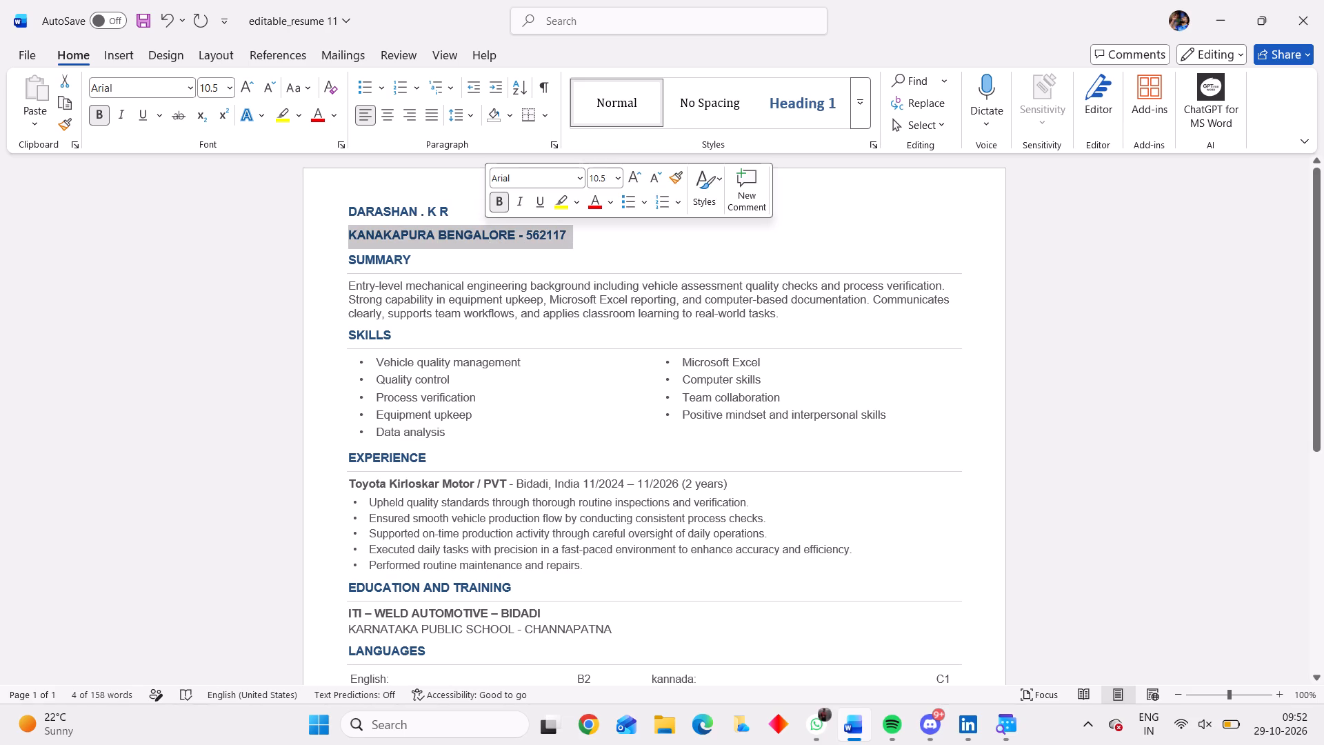
{"action": "double_click", "coordinate": [485, 231]}
{"action": "key", "text": "BackSpace"}
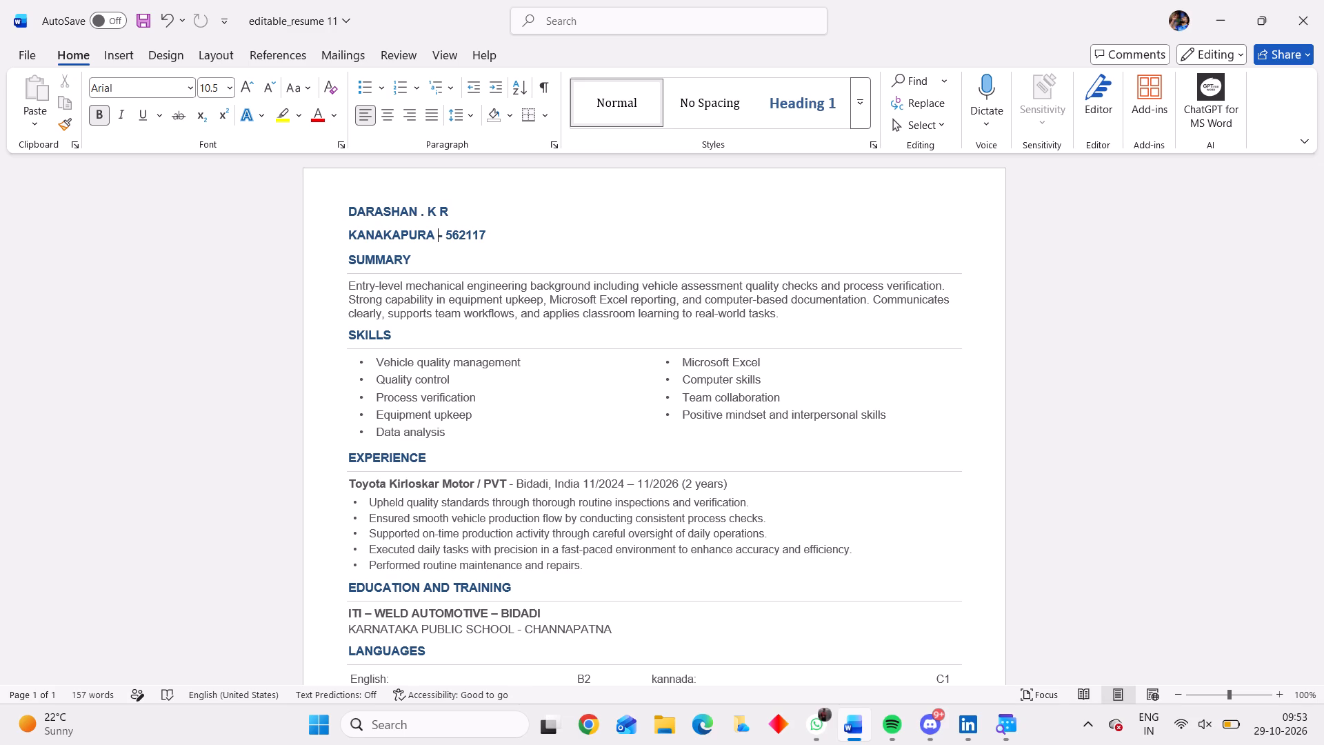
{"action": "type", "text": "RA"}
{"action": "key", "text": "m"}
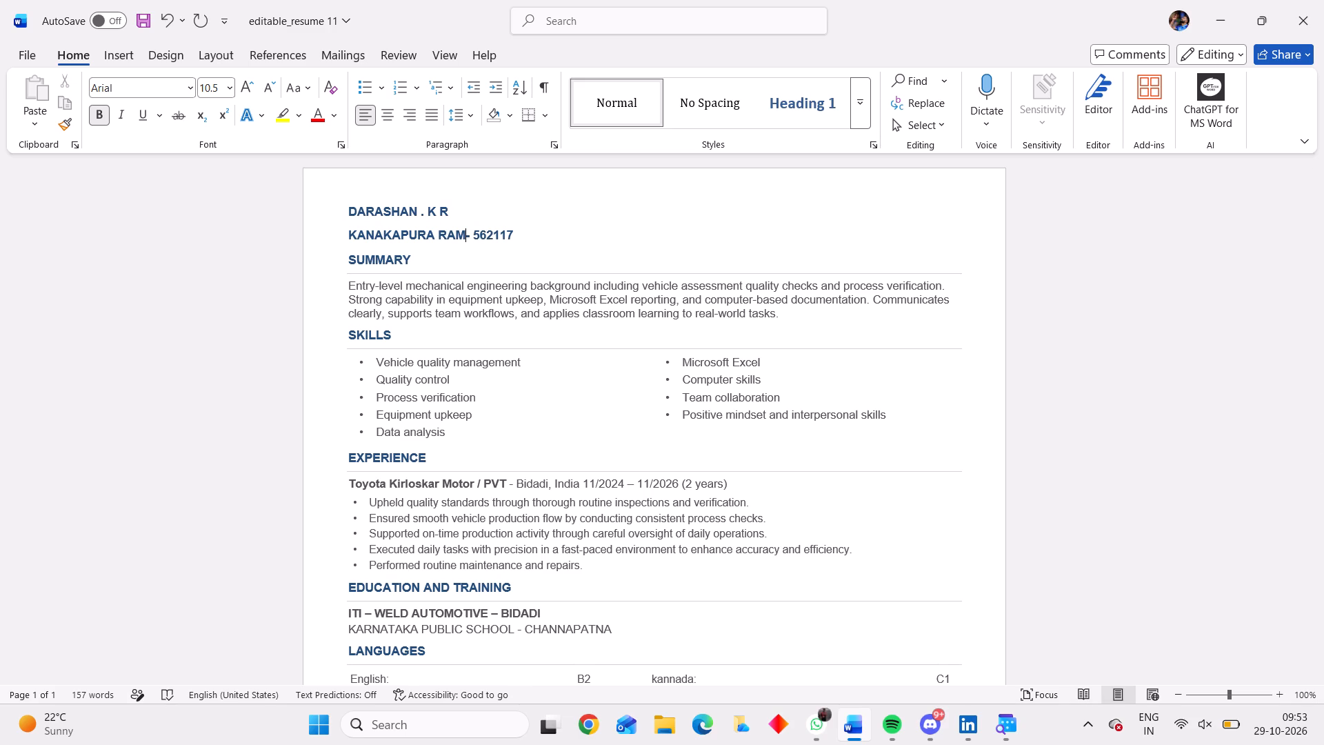
{"action": "type", "text": "AN"}
{"action": "type", "text": "AG"}
{"action": "type", "text": "ARA"}
{"action": "key", "text": "space"}
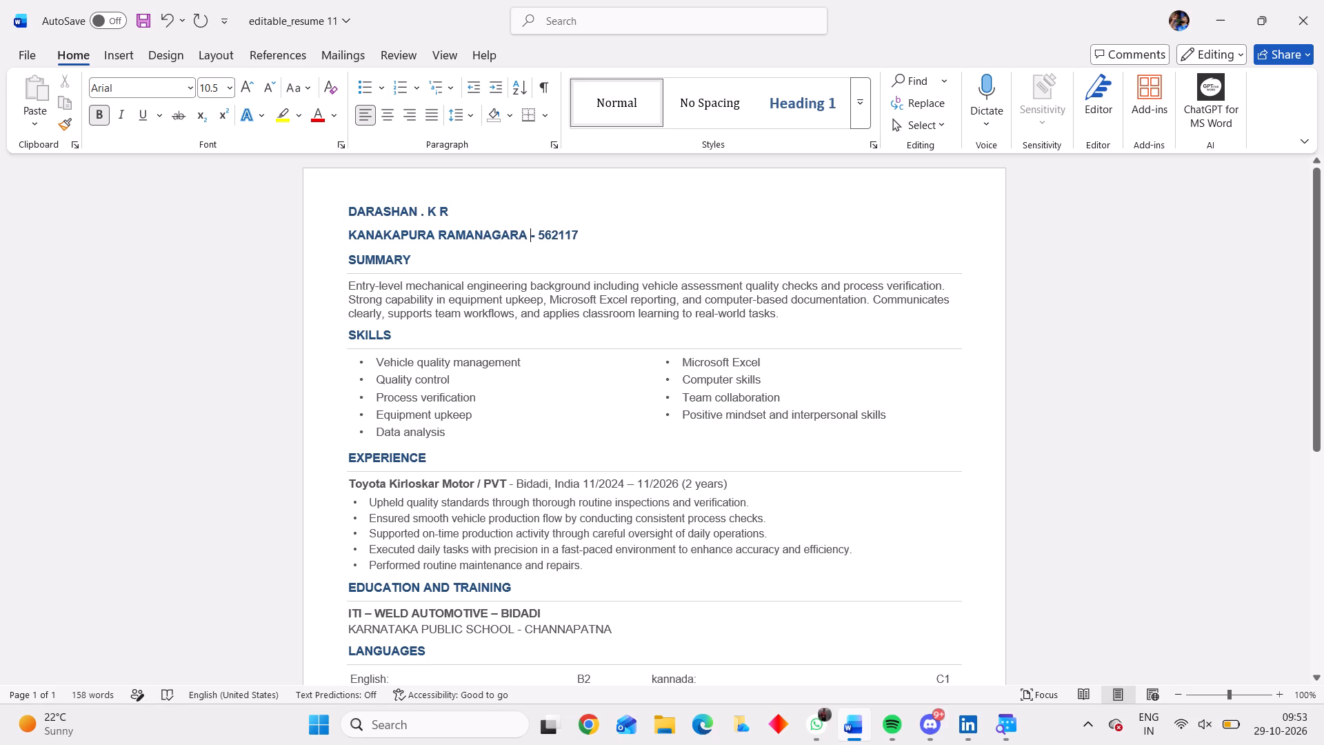
{"action": "left_click", "coordinate": [437, 237]}
{"action": "key", "text": "comma"}
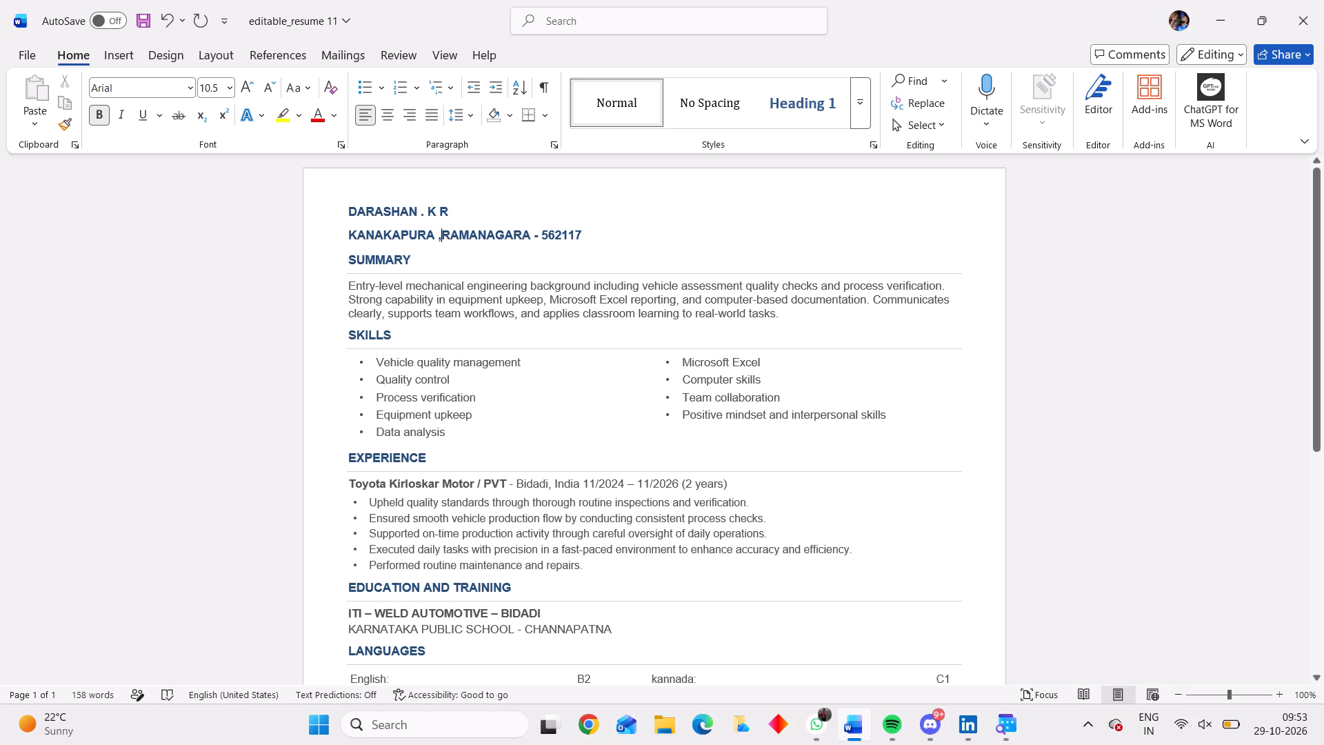
Add a new line below the place line and begin it with a plus sign.
{"action": "left_click", "coordinate": [593, 237]}
{"action": "key", "text": "Return"}
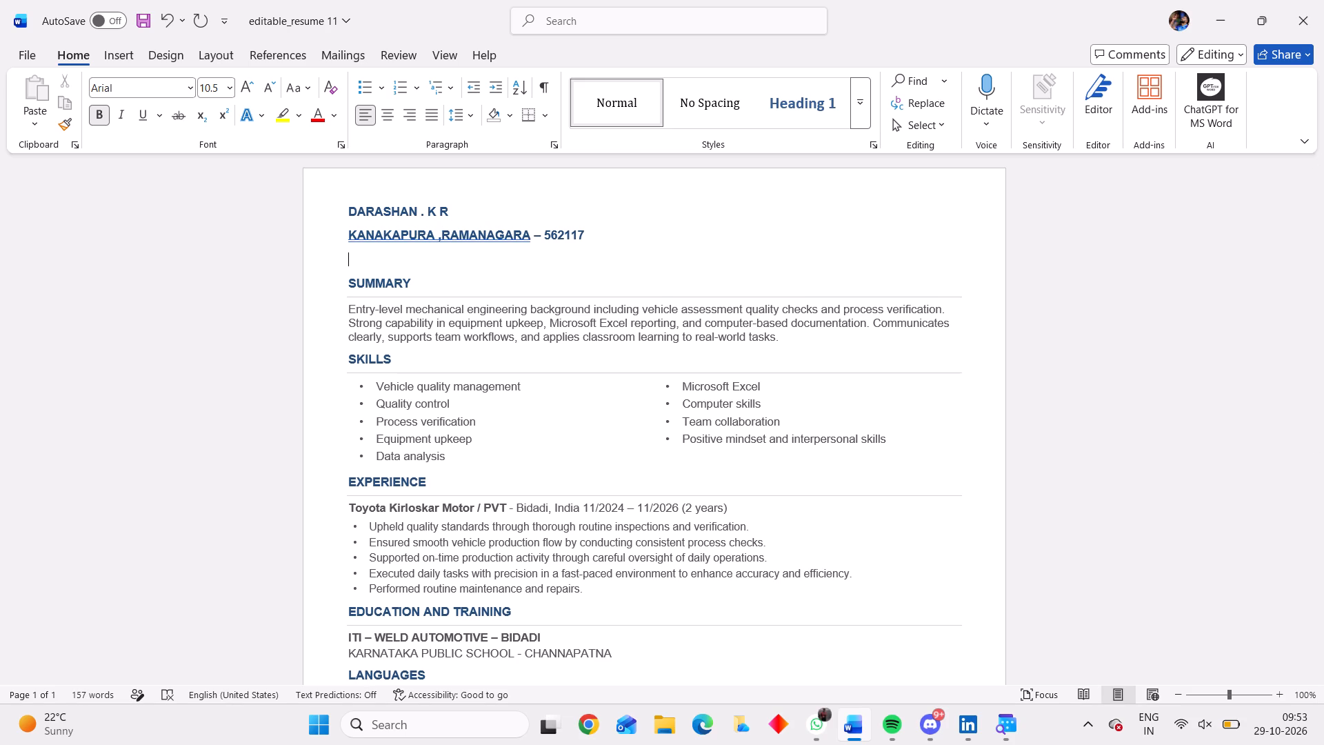
{"action": "key", "text": "equal"}
{"action": "key", "text": "BackSpace"}
{"action": "key", "text": "shift+plus"}
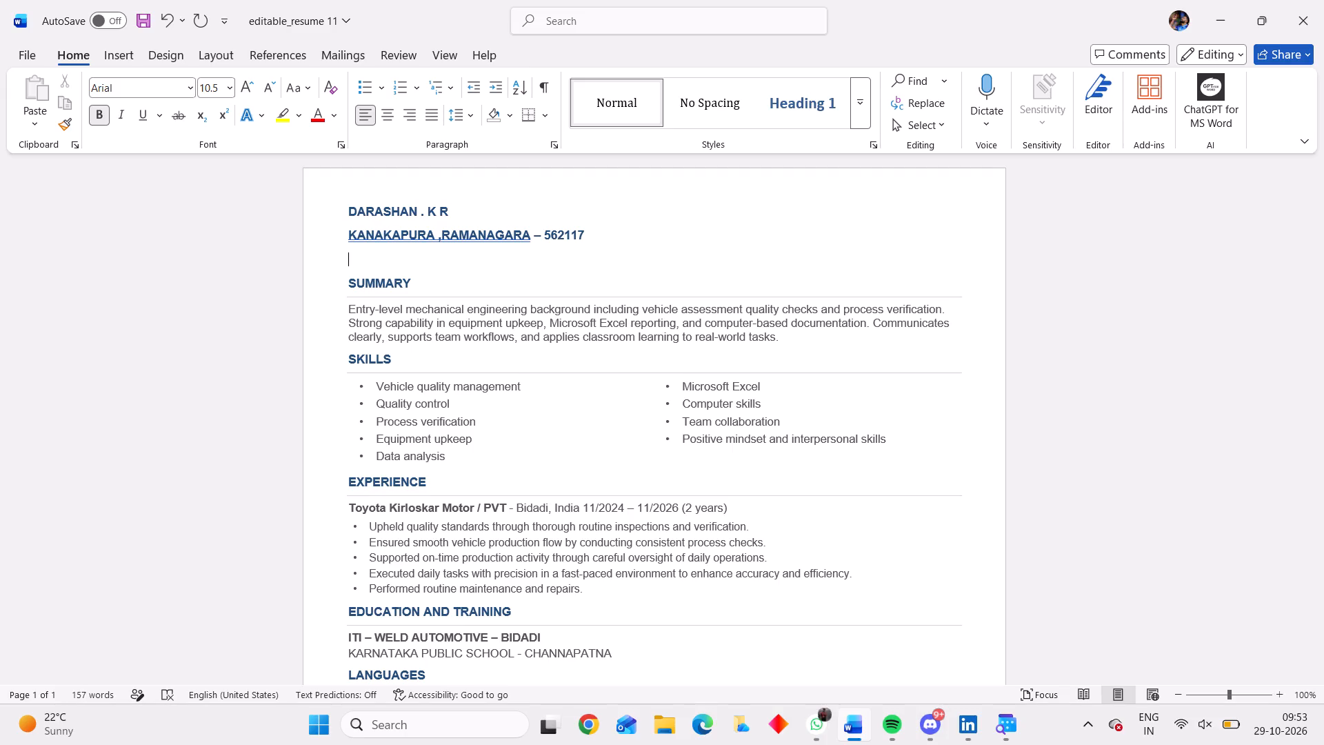
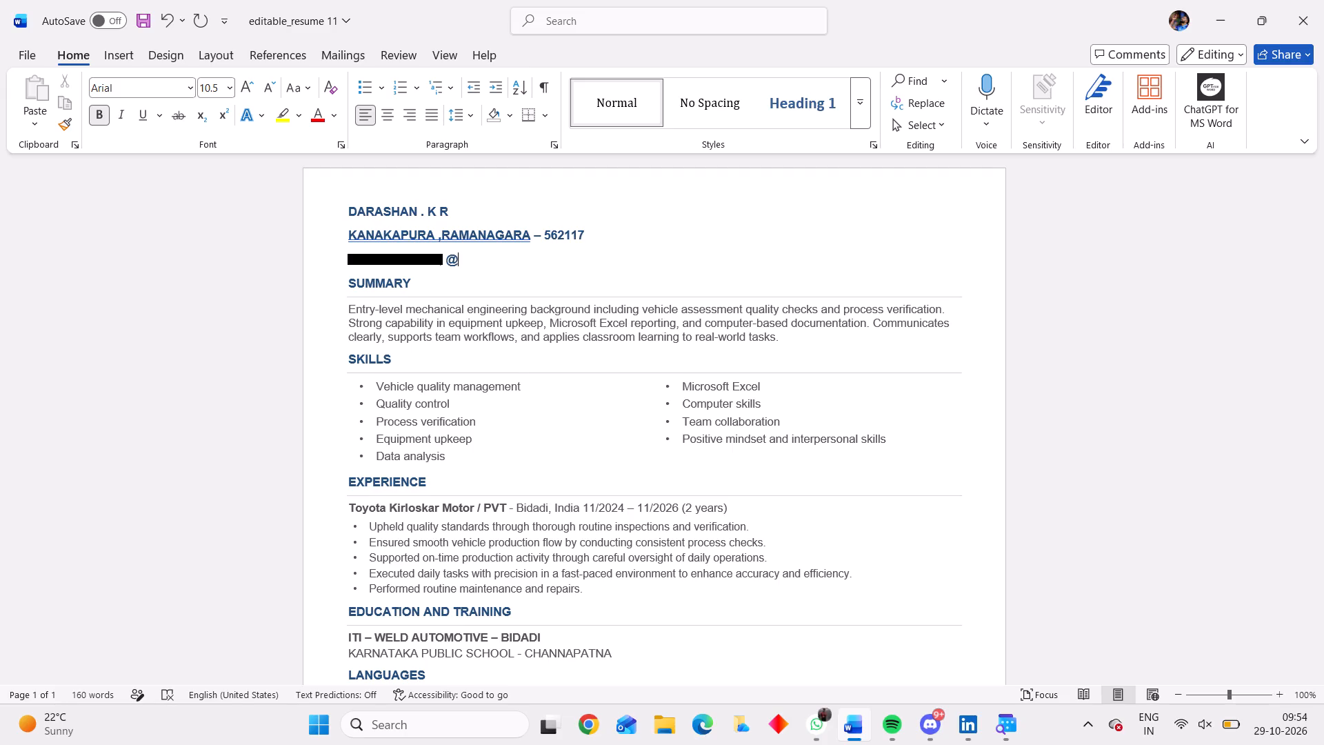
Complete the e-mail address on the contact line below the place line with the domain Gmail.com after the @ sign.
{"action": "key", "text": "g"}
{"action": "key", "text": "BackSpace"}
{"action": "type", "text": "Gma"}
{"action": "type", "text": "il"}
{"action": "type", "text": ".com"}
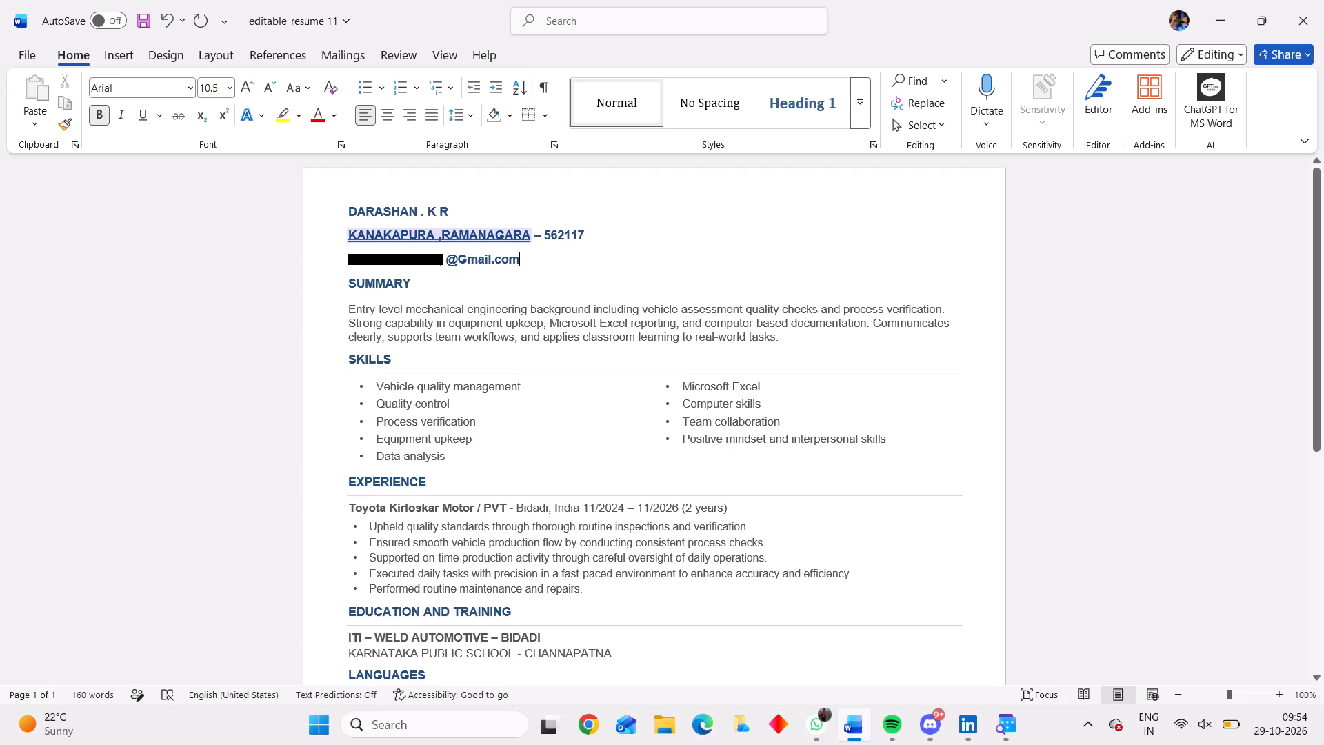
Accept the grammar suggestions that correct the comma spacing in the place line and remove the space before the @ in the e-mail address.
{"action": "left_click", "coordinate": [459, 241]}
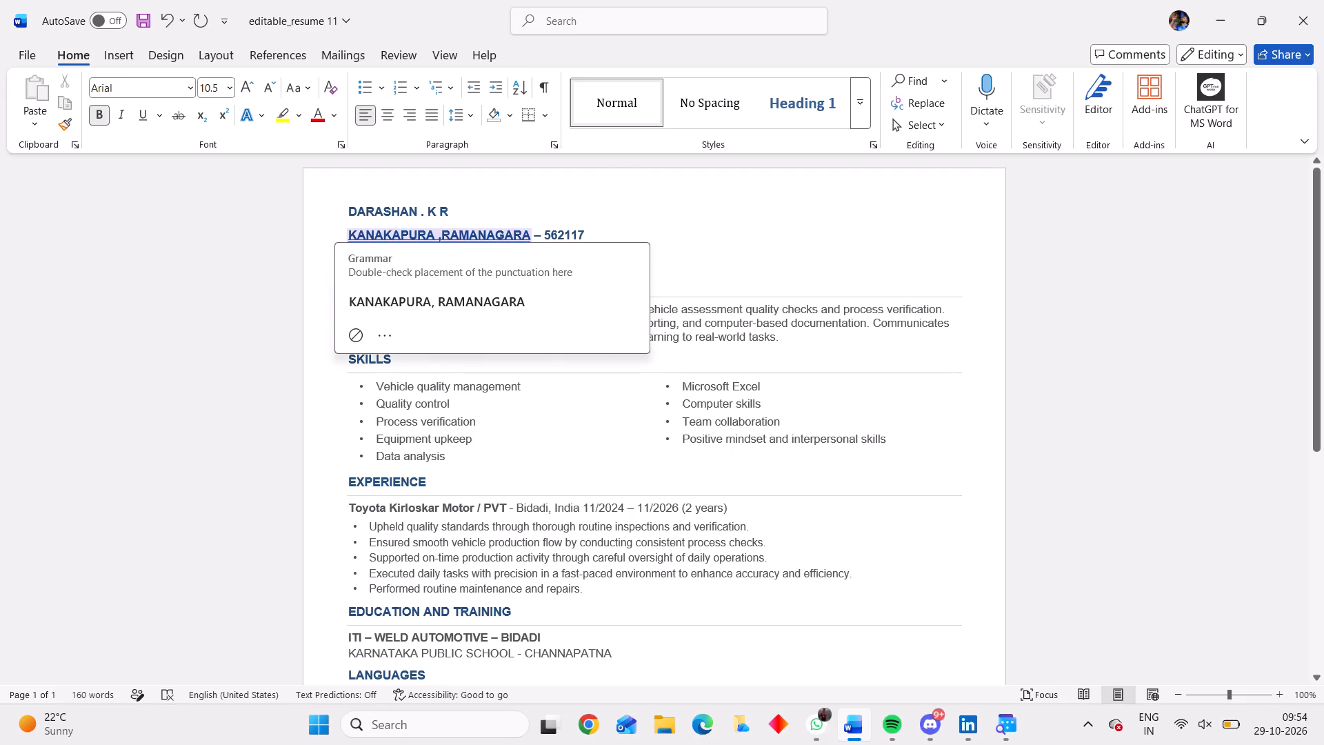
{"action": "left_click", "coordinate": [474, 292]}
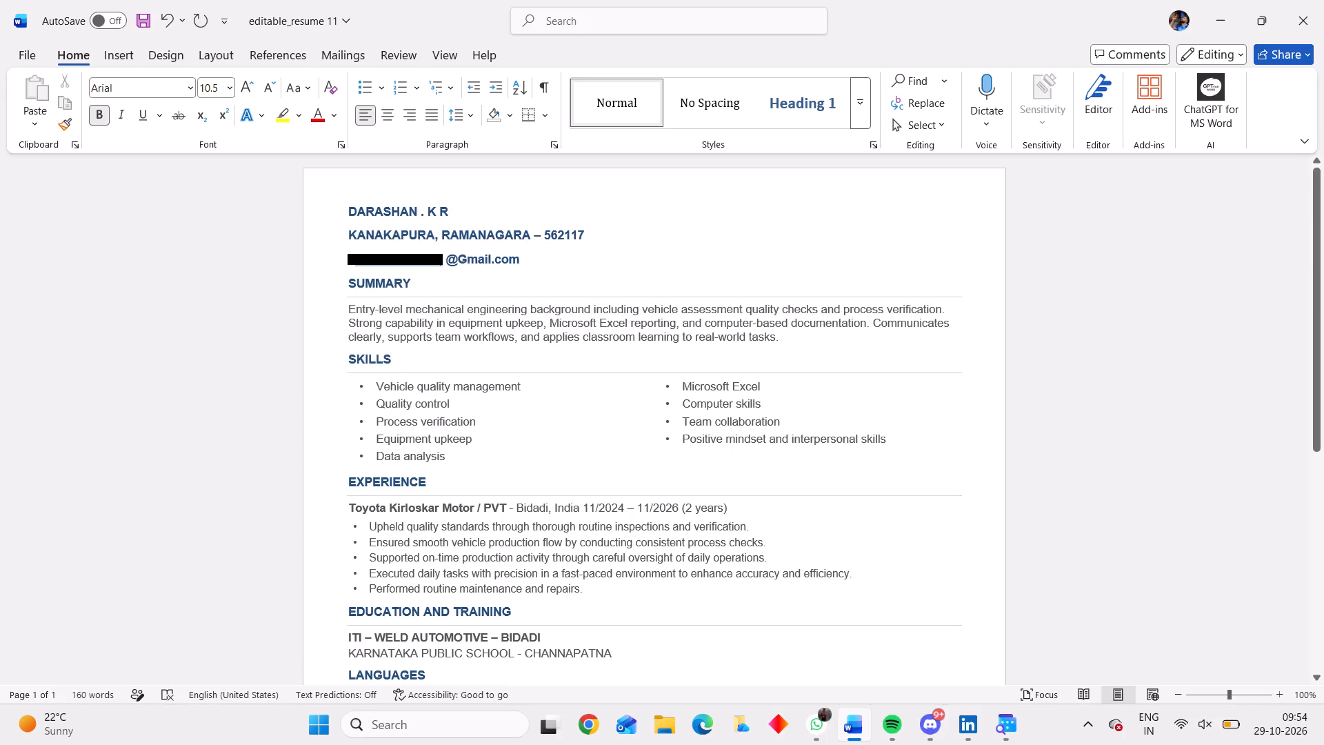
{"action": "left_click", "coordinate": [423, 259]}
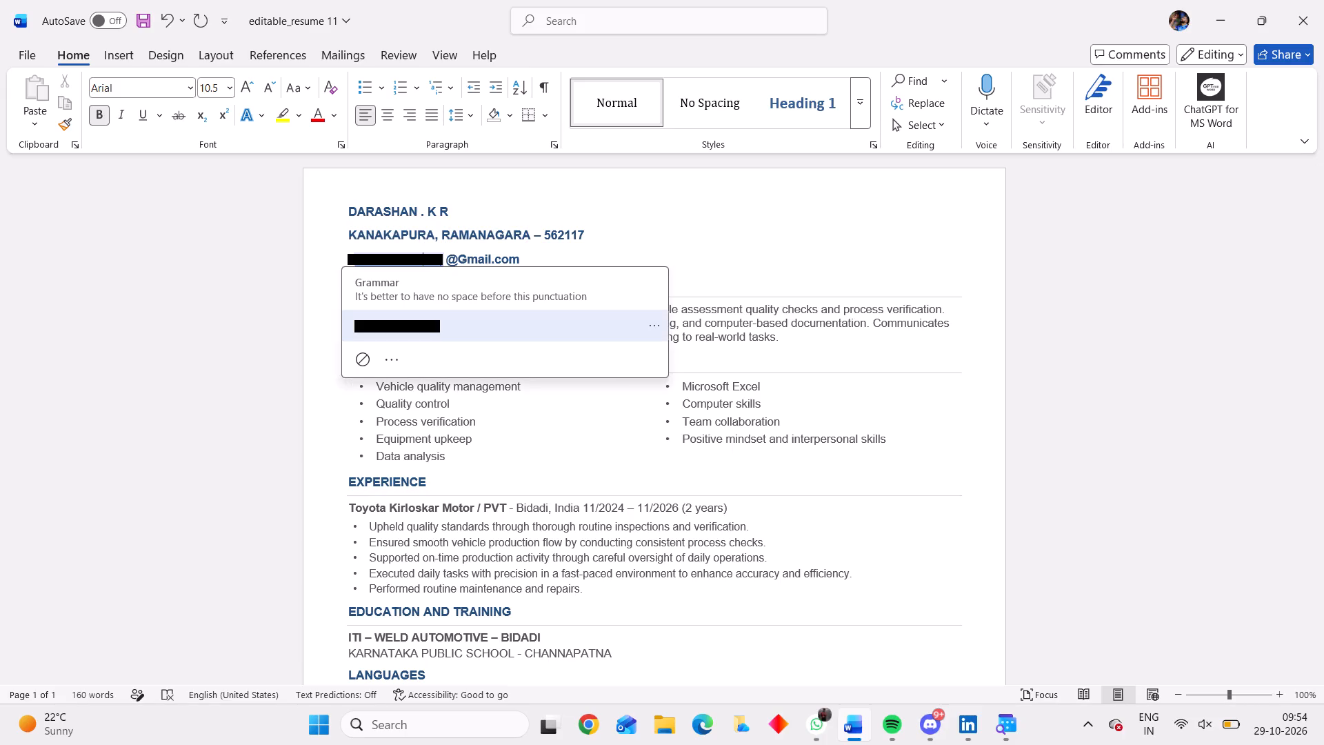
{"action": "left_click", "coordinate": [469, 323]}
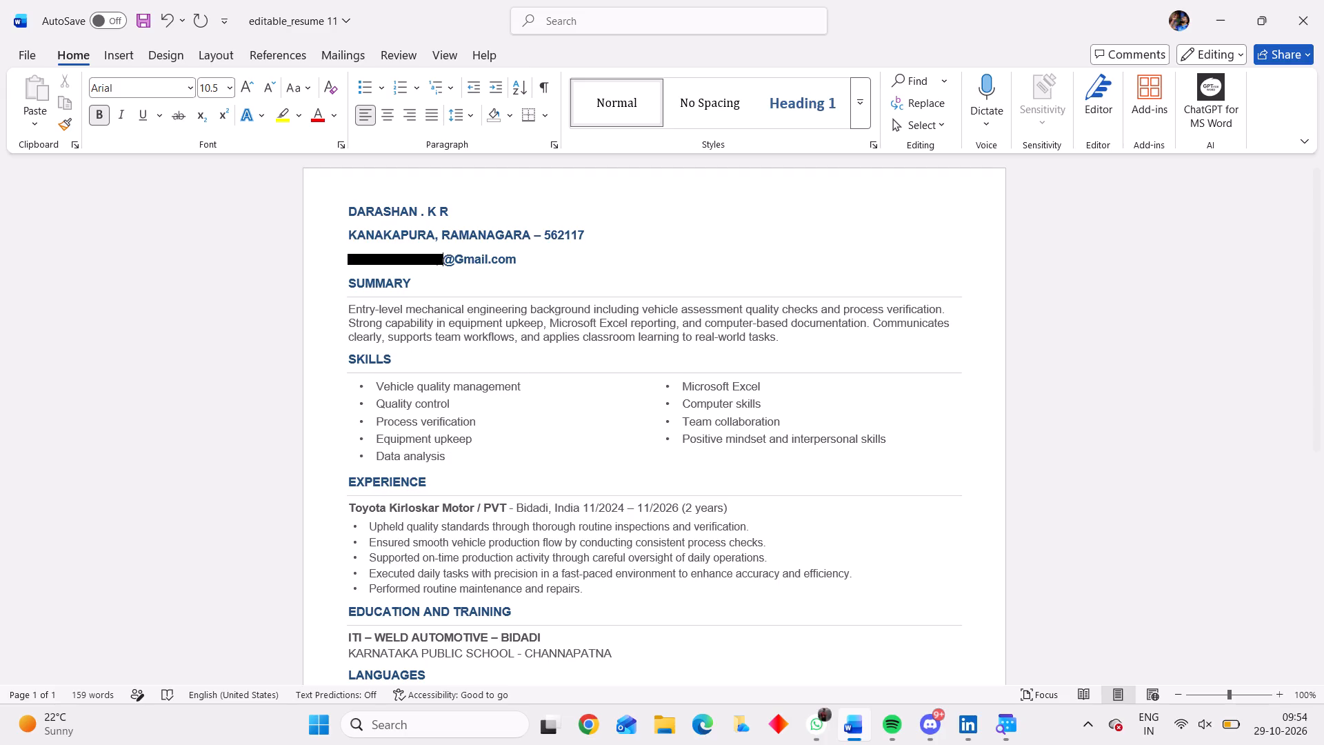
Review the resume from the heading lines down to the end of the Languages section.
{"action": "scroll", "coordinate": [436, 261], "scroll_direction": "down", "scroll_amount": 1}
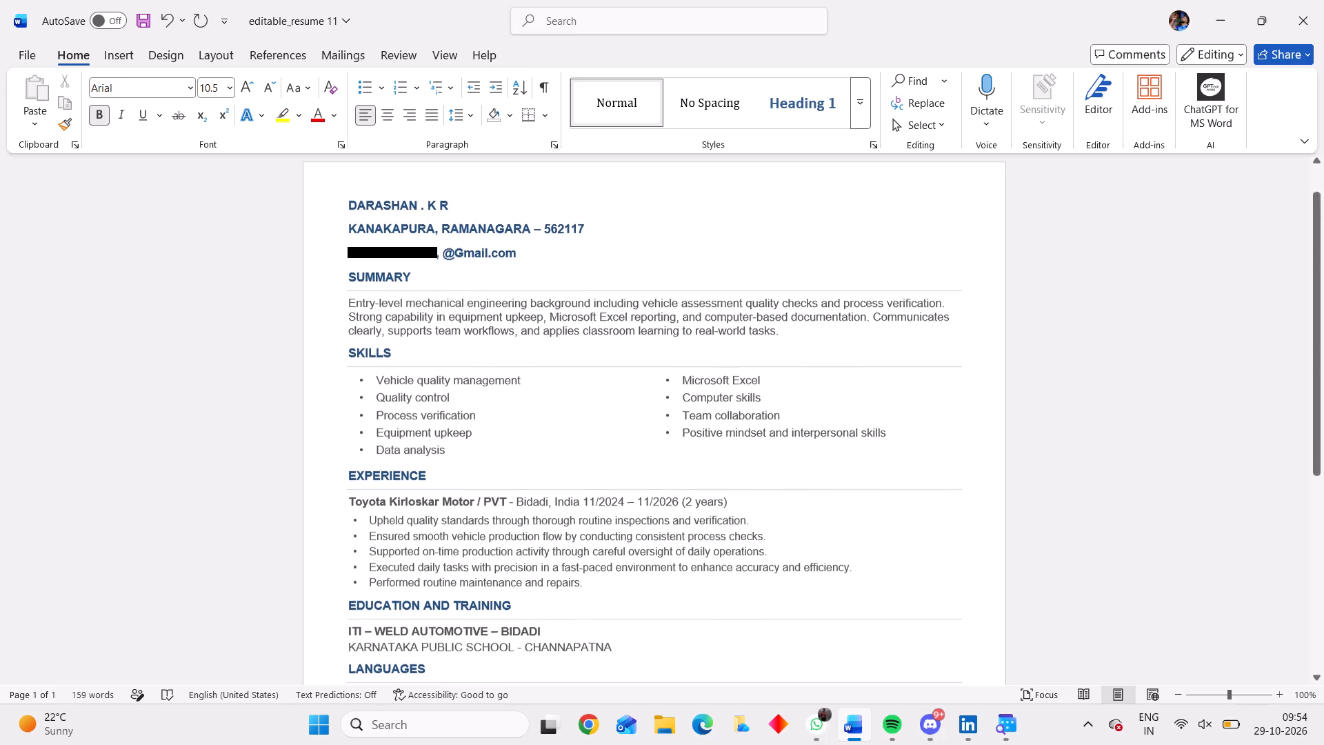
{"action": "scroll", "coordinate": [436, 261], "scroll_direction": "down", "scroll_amount": 3}
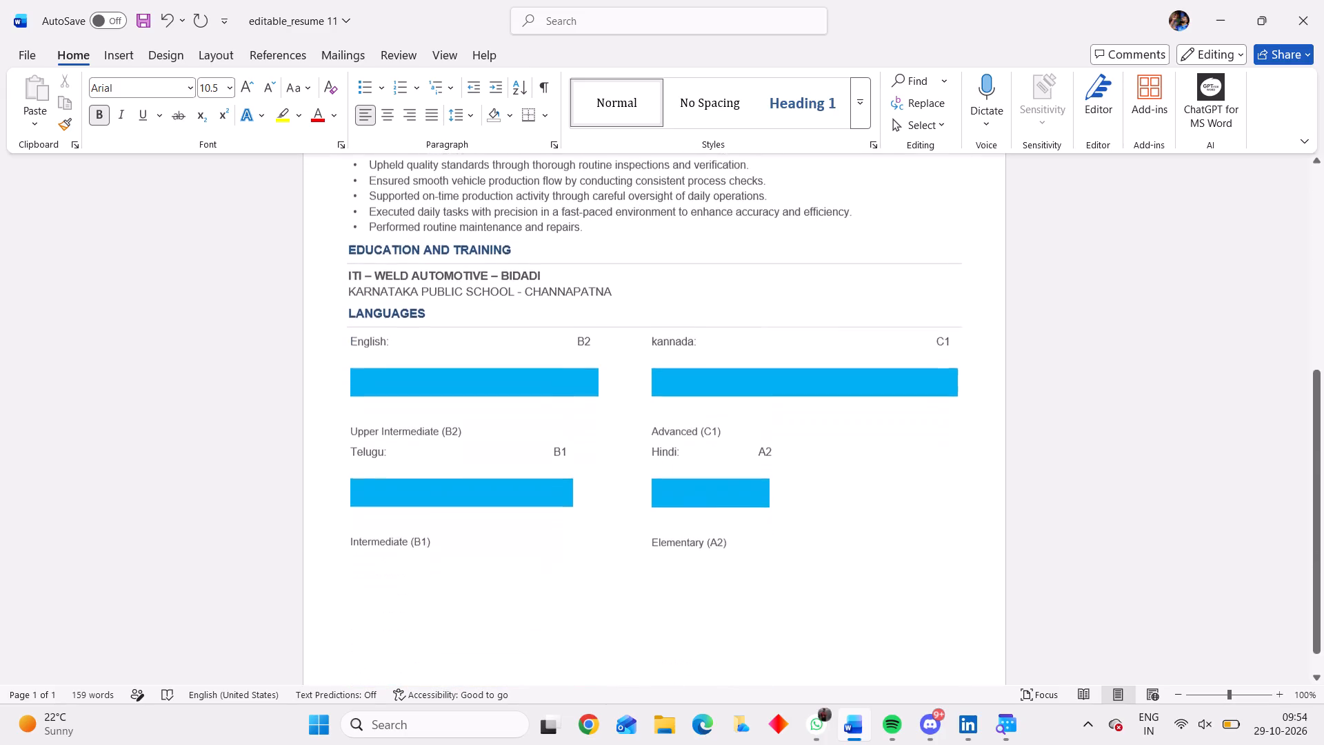
{"action": "scroll", "coordinate": [436, 261], "scroll_direction": "down", "scroll_amount": 3}
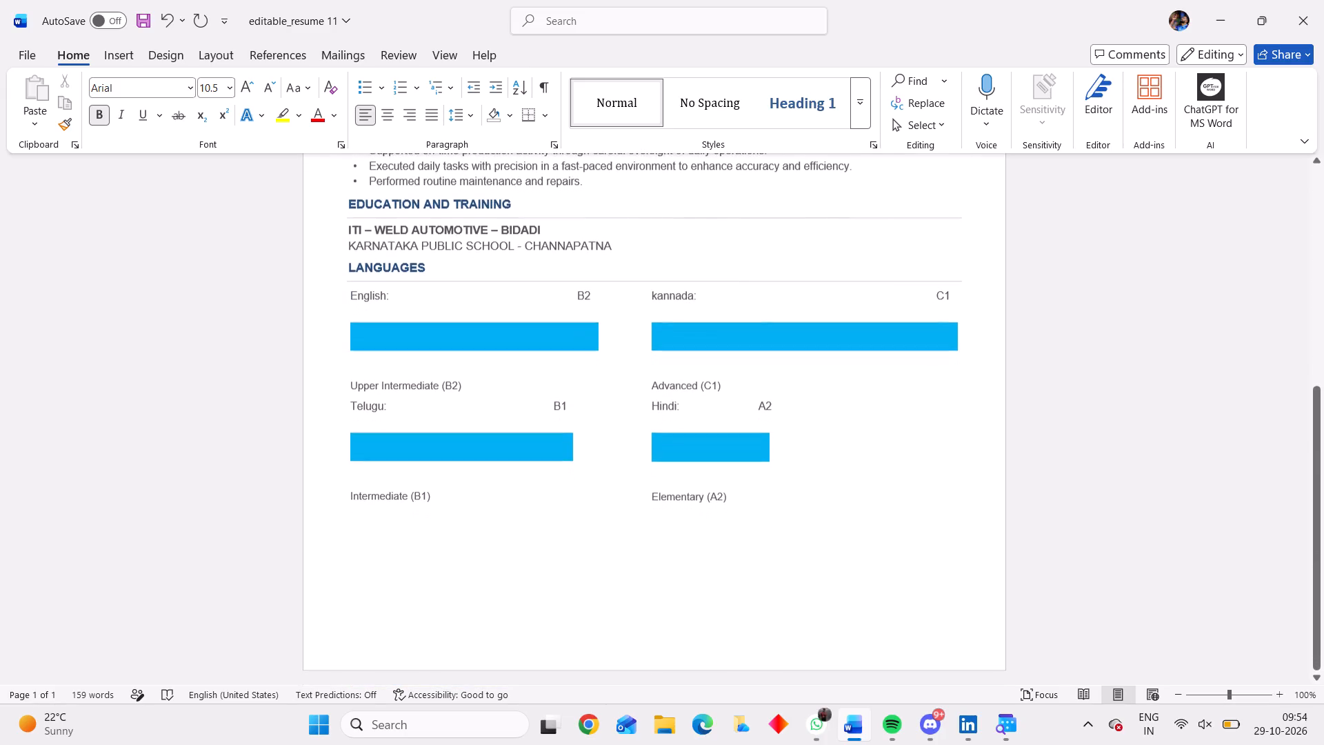
{"action": "scroll", "coordinate": [436, 261], "scroll_direction": "down", "scroll_amount": 1}
{"action": "scroll", "coordinate": [436, 261], "scroll_direction": "up", "scroll_amount": 5}
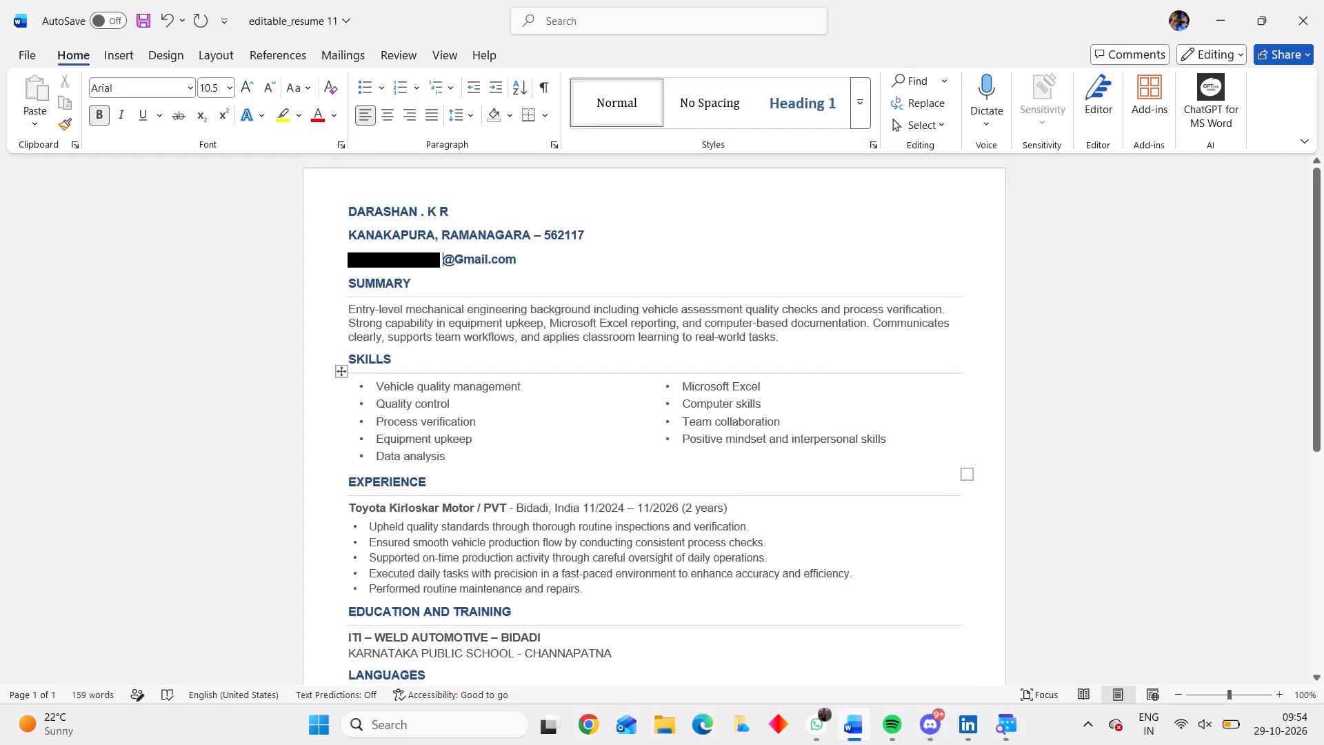
{"action": "scroll", "coordinate": [436, 261], "scroll_direction": "right", "scroll_amount": 1}
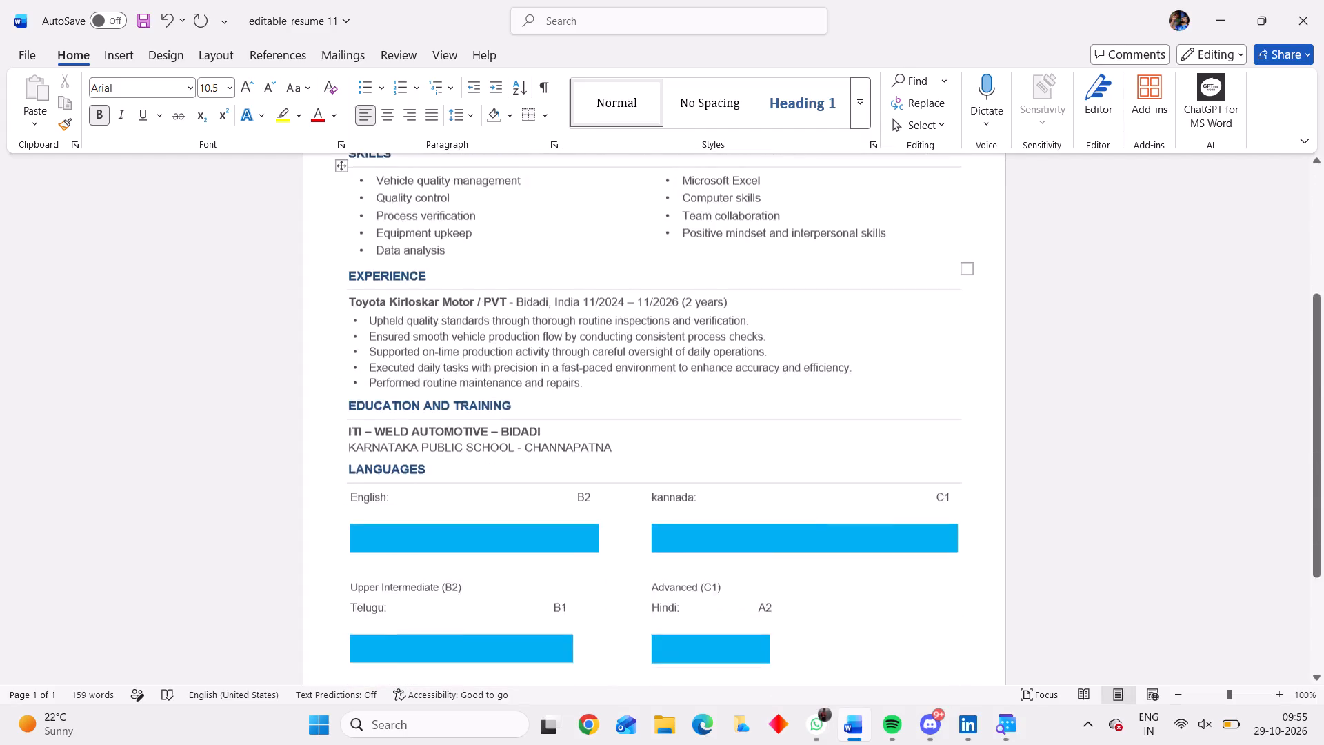
{"action": "scroll", "coordinate": [436, 261], "scroll_direction": "up", "scroll_amount": 4}
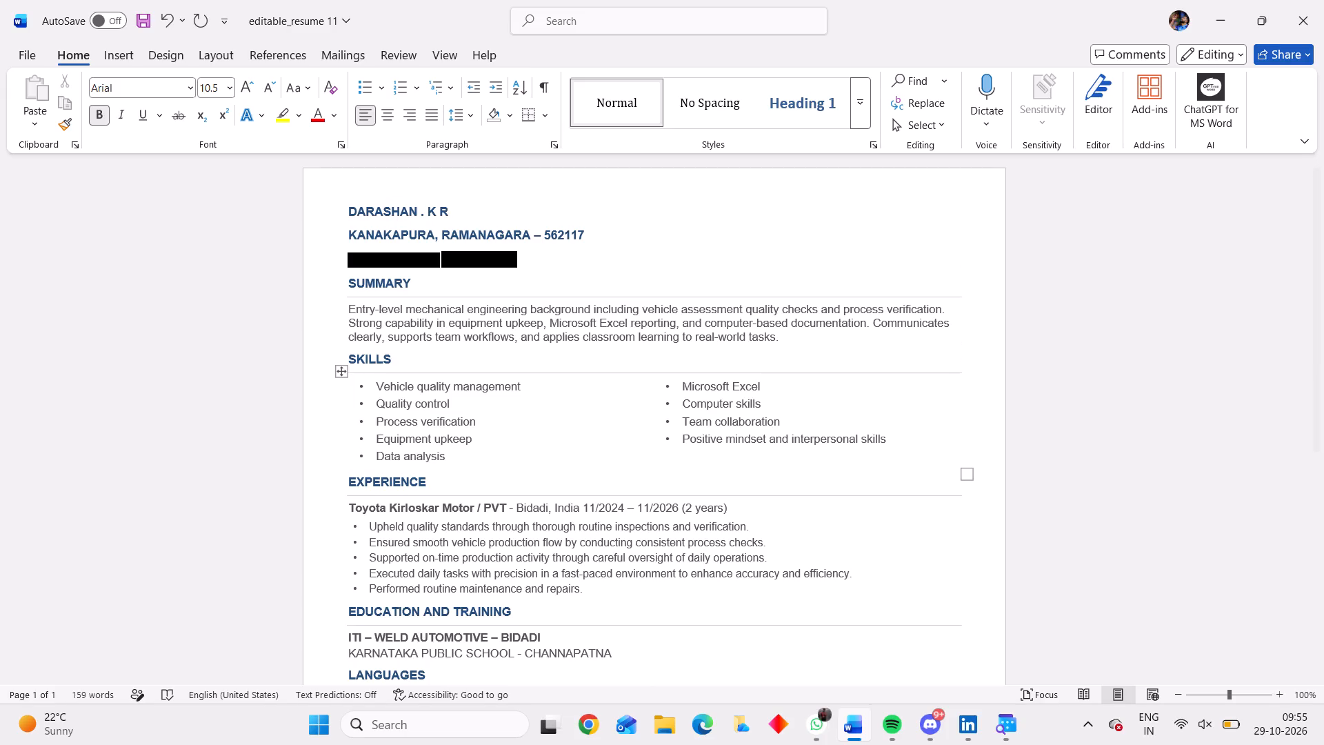
Fill in the missing local part of the e-mail address on the contact line below the place line.
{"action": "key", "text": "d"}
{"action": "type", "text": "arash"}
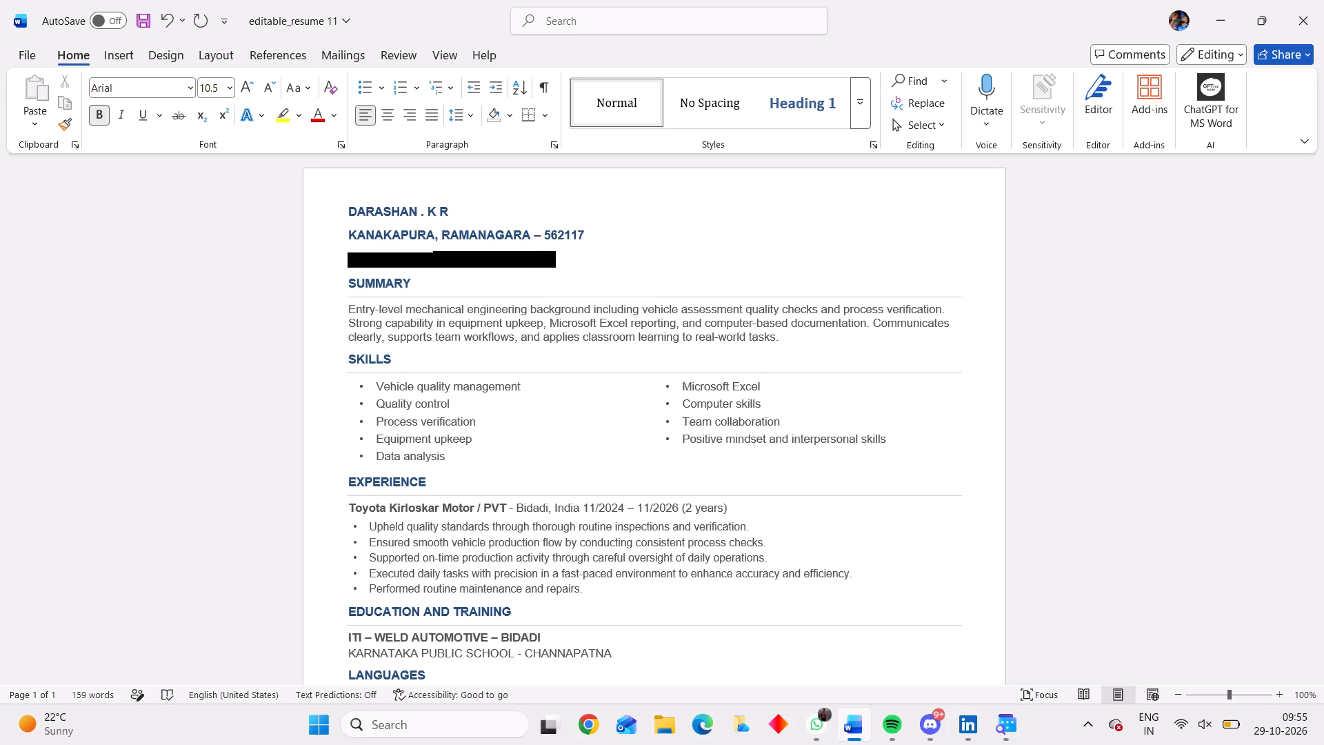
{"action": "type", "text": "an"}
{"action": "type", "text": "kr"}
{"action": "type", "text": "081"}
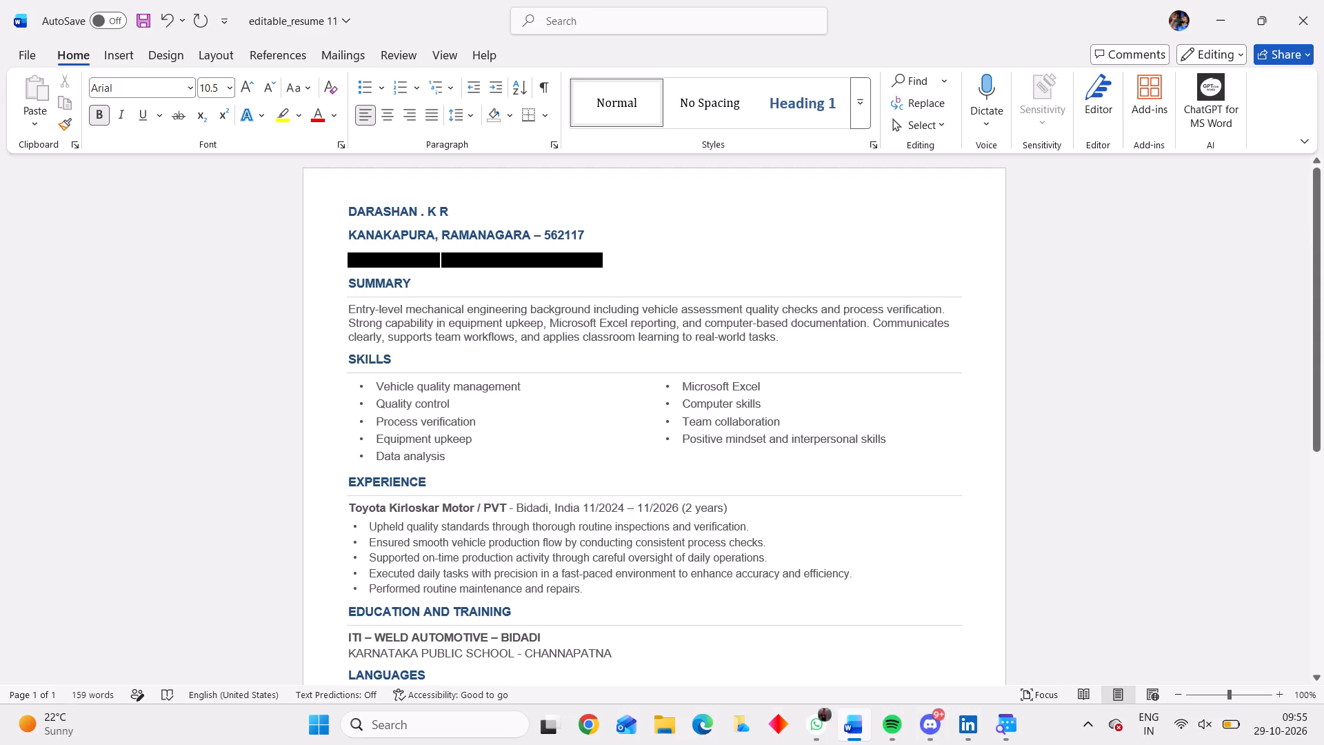
{"action": "left_click", "coordinate": [552, 265]}
{"action": "key", "text": "BackSpace"}
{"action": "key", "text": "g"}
{"action": "left_click", "coordinate": [1094, 484]}
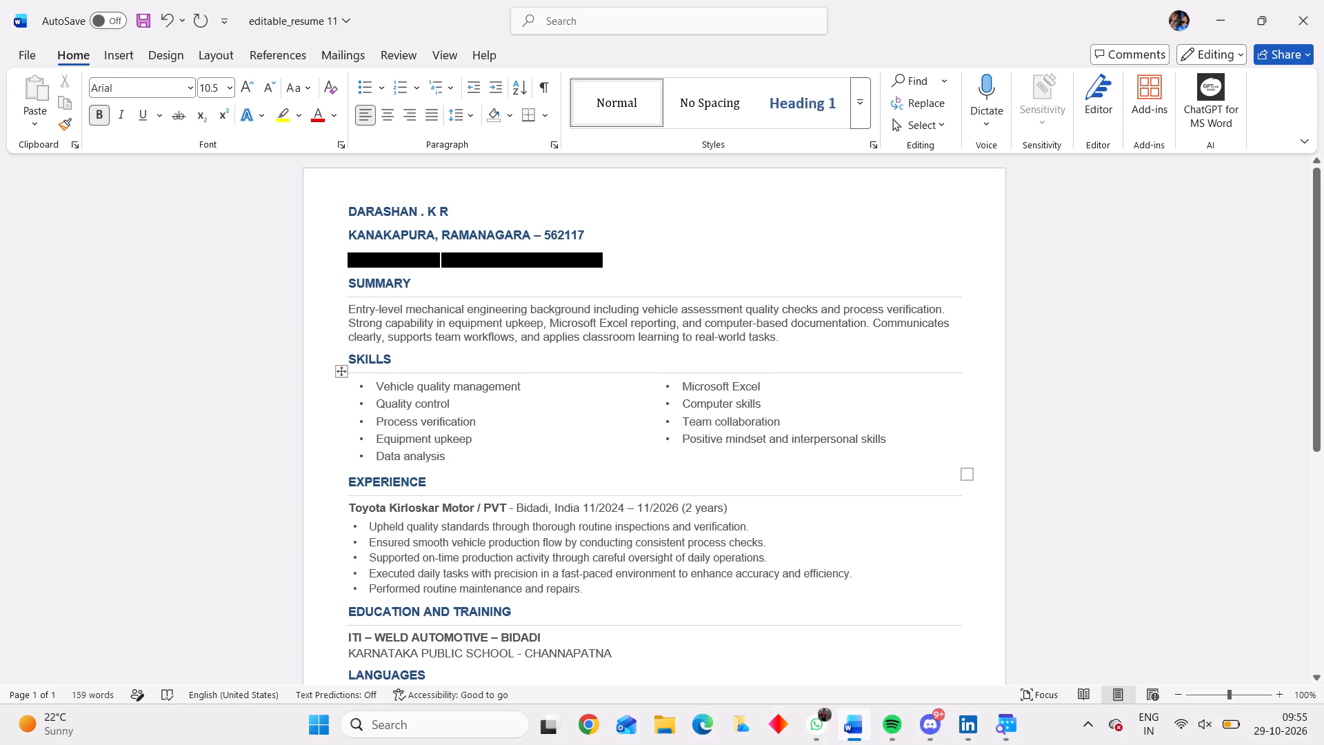
Delete the word Microsoft from the Microsoft Excel entry in the Skills list.
{"action": "left_click", "coordinate": [763, 405]}
{"action": "left_click_drag", "start_coordinate": [763, 405], "coordinate": [694, 386]}
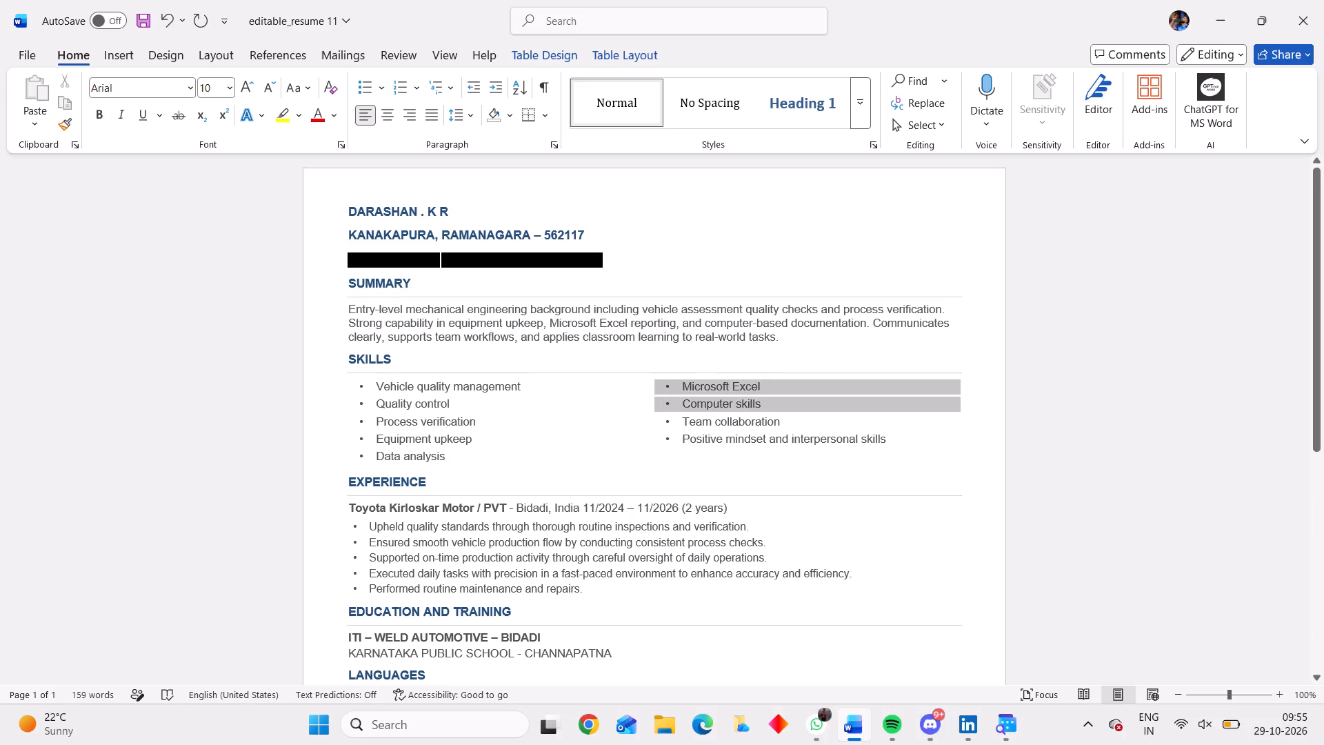
{"action": "left_click_drag", "start_coordinate": [694, 386], "coordinate": [694, 386]}
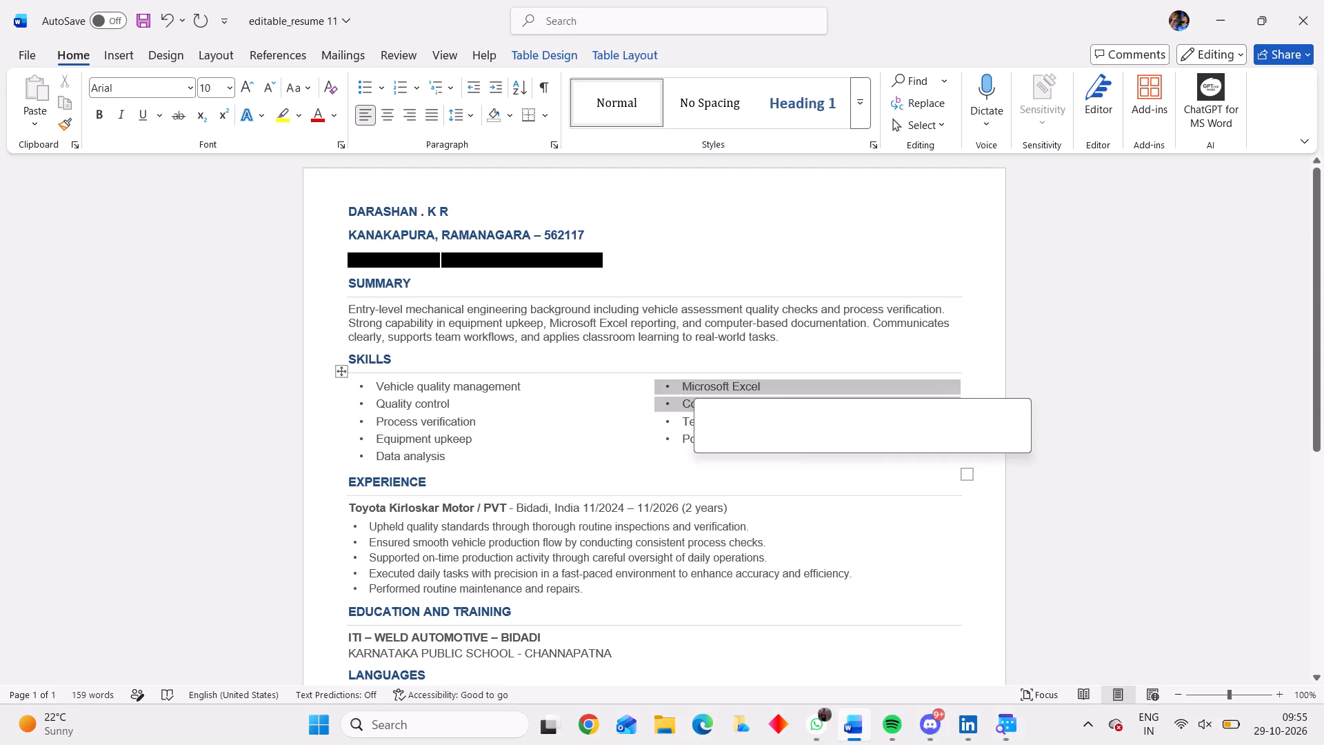
{"action": "left_click", "coordinate": [694, 386]}
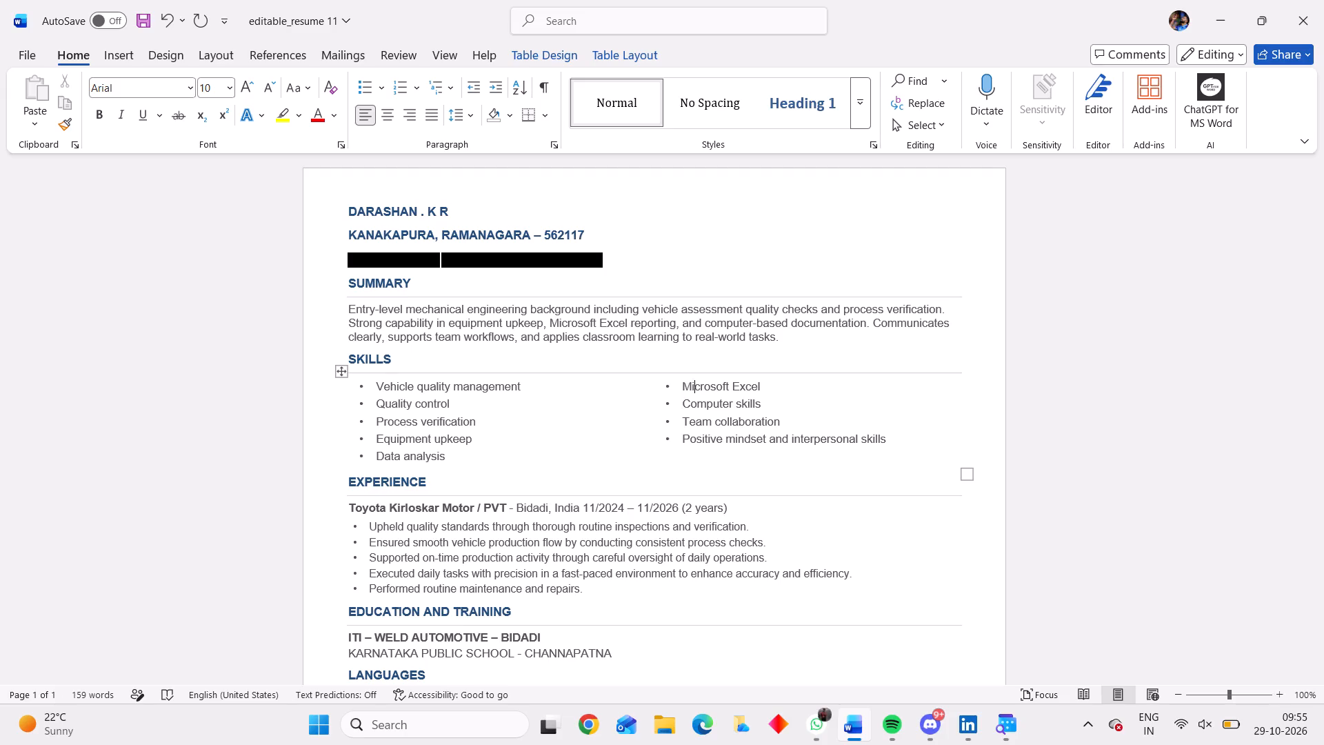
{"action": "double_click", "coordinate": [694, 386]}
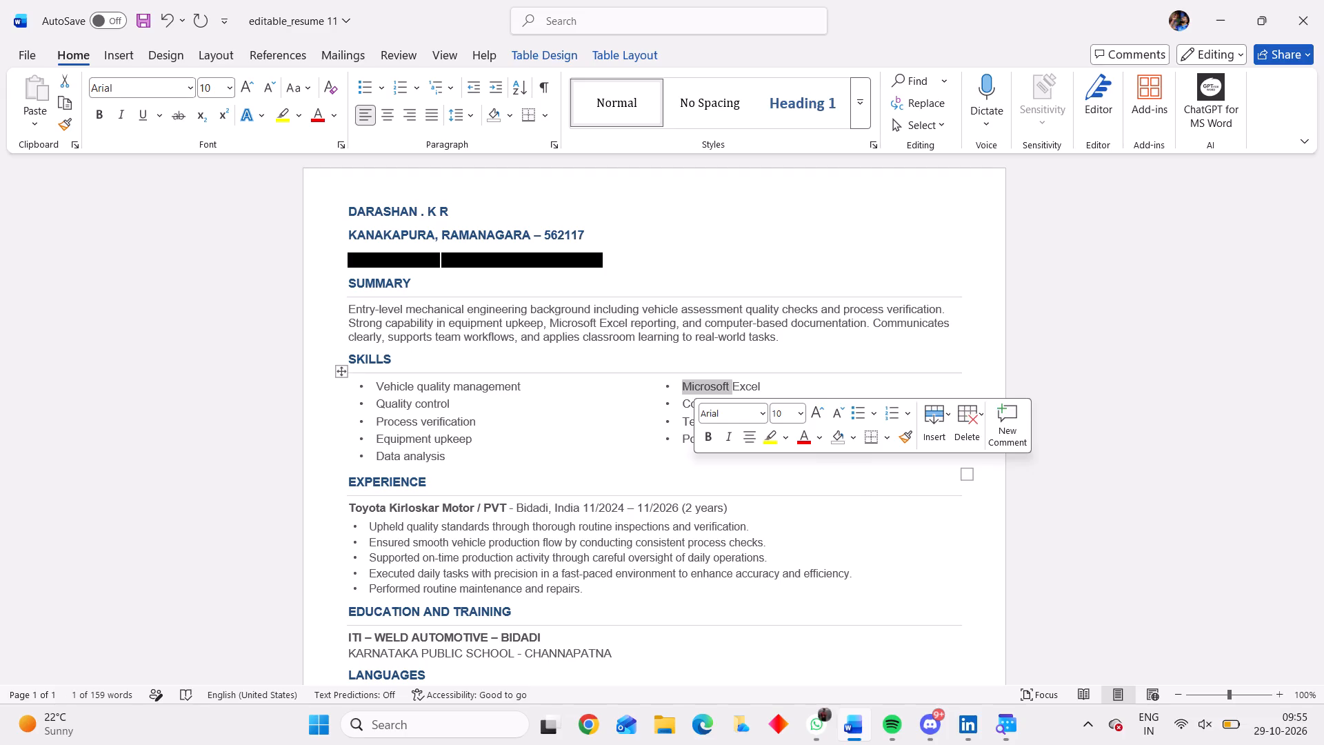
{"action": "left_click", "coordinate": [694, 386]}
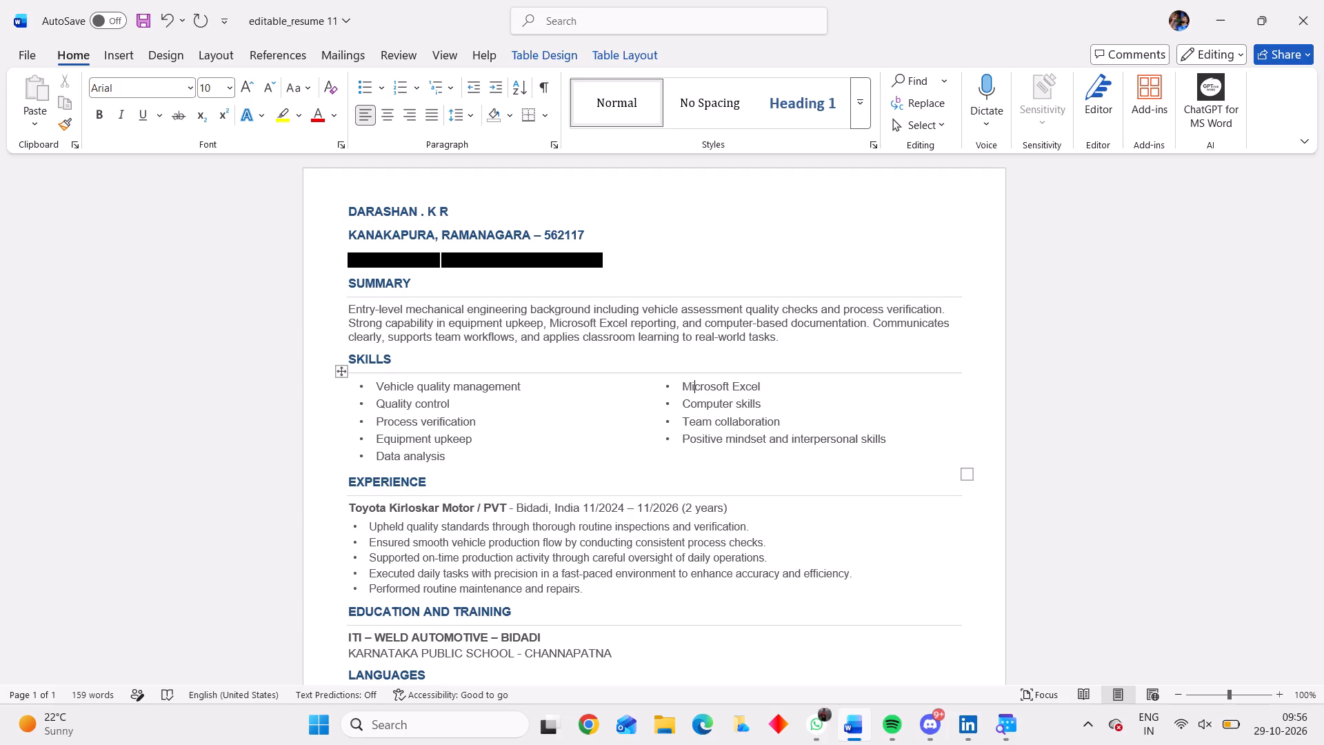
{"action": "double_click", "coordinate": [694, 386]}
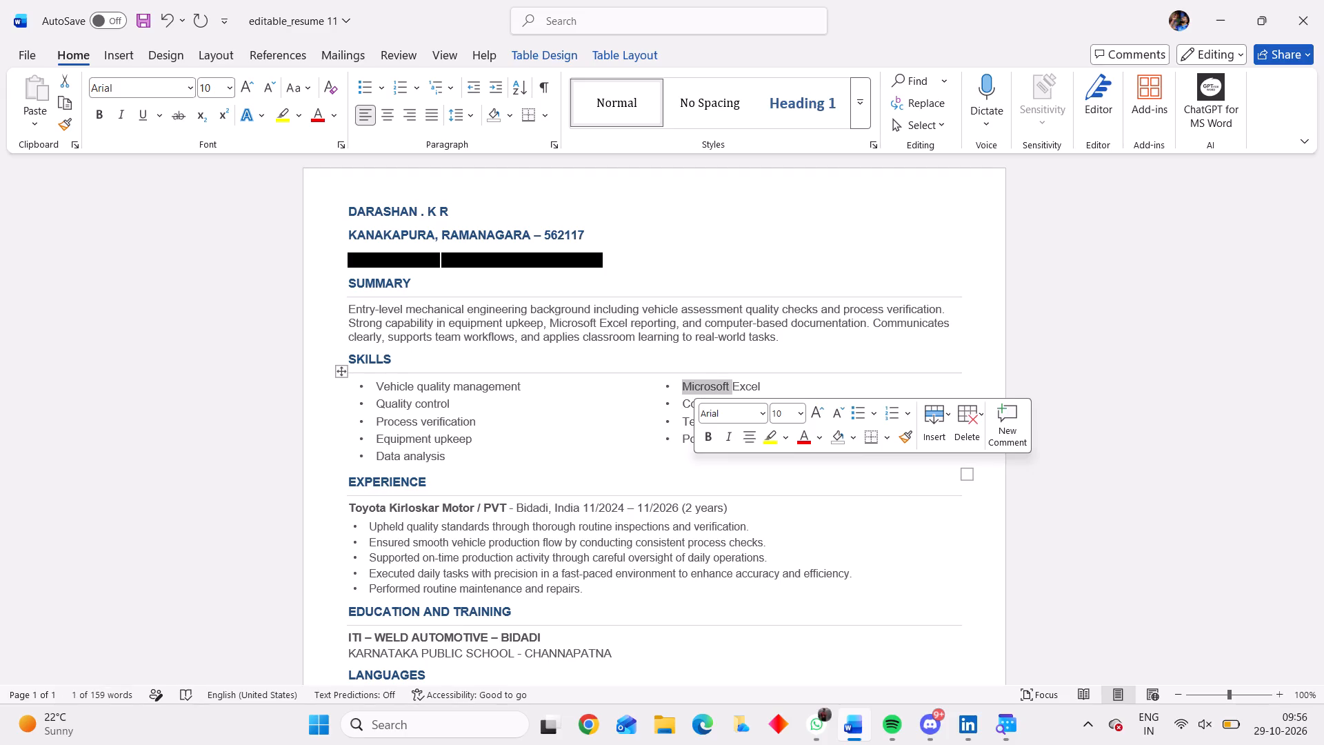
{"action": "key", "text": "BackSpace"}
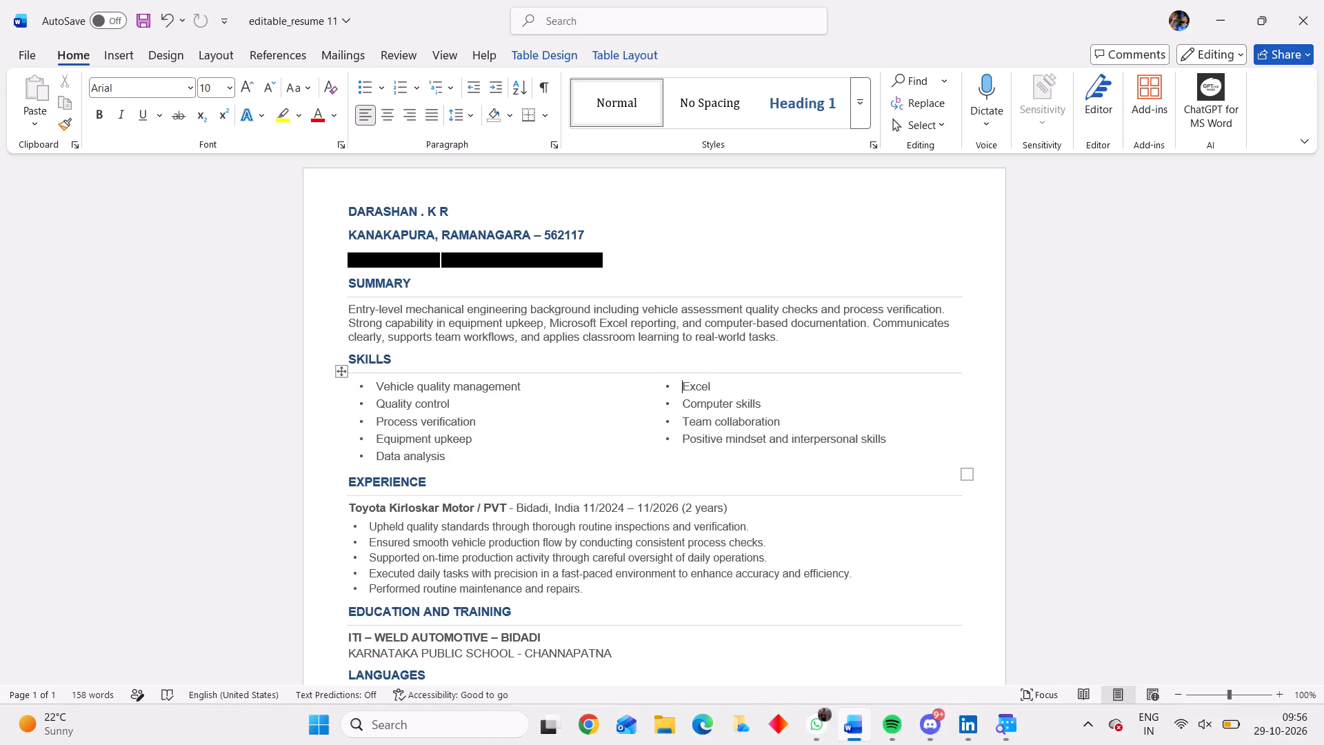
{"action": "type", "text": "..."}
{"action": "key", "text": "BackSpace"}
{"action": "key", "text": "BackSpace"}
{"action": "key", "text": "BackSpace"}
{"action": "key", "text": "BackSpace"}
Delete the word Excel from the first bullet of the second Skills column, keeping the bullet empty.
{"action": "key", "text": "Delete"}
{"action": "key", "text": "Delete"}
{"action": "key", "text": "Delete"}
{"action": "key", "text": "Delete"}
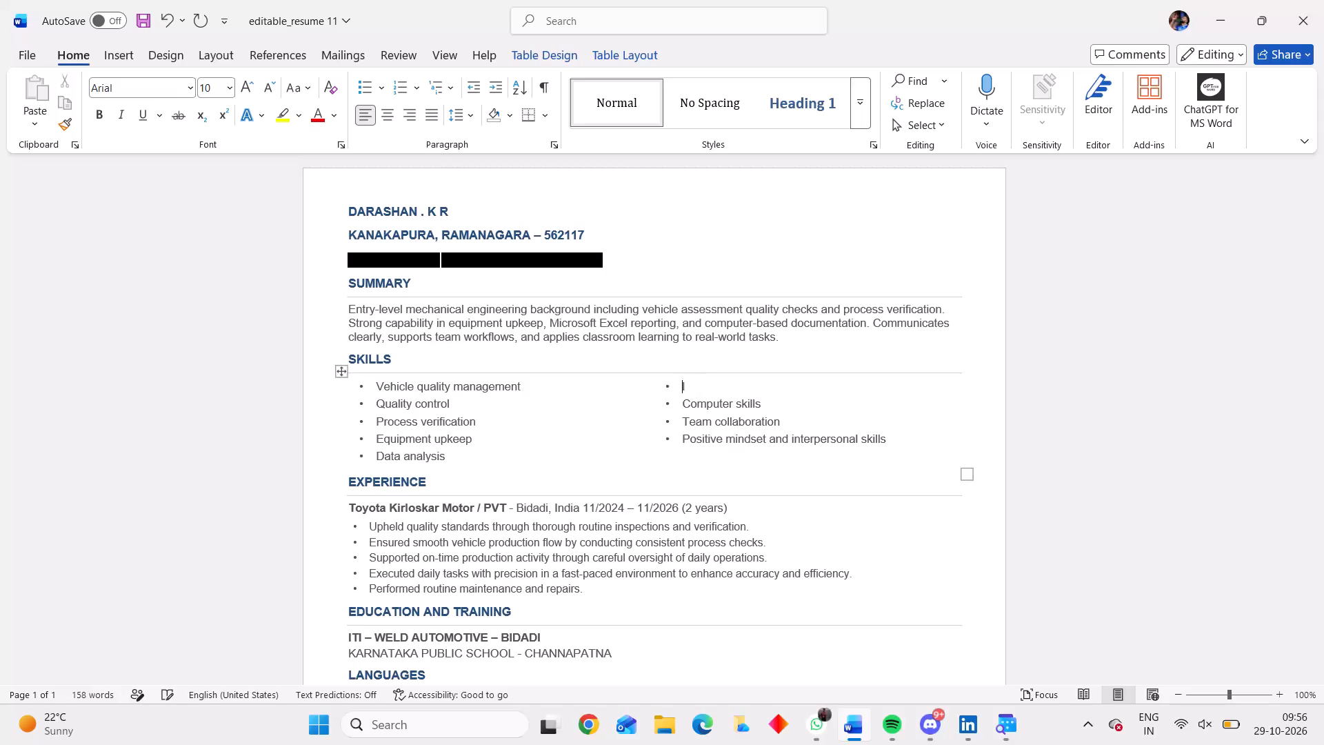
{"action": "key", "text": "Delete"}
Enter "Basic weld principles and workshop practices" in the empty first bullet of the second Skills column.
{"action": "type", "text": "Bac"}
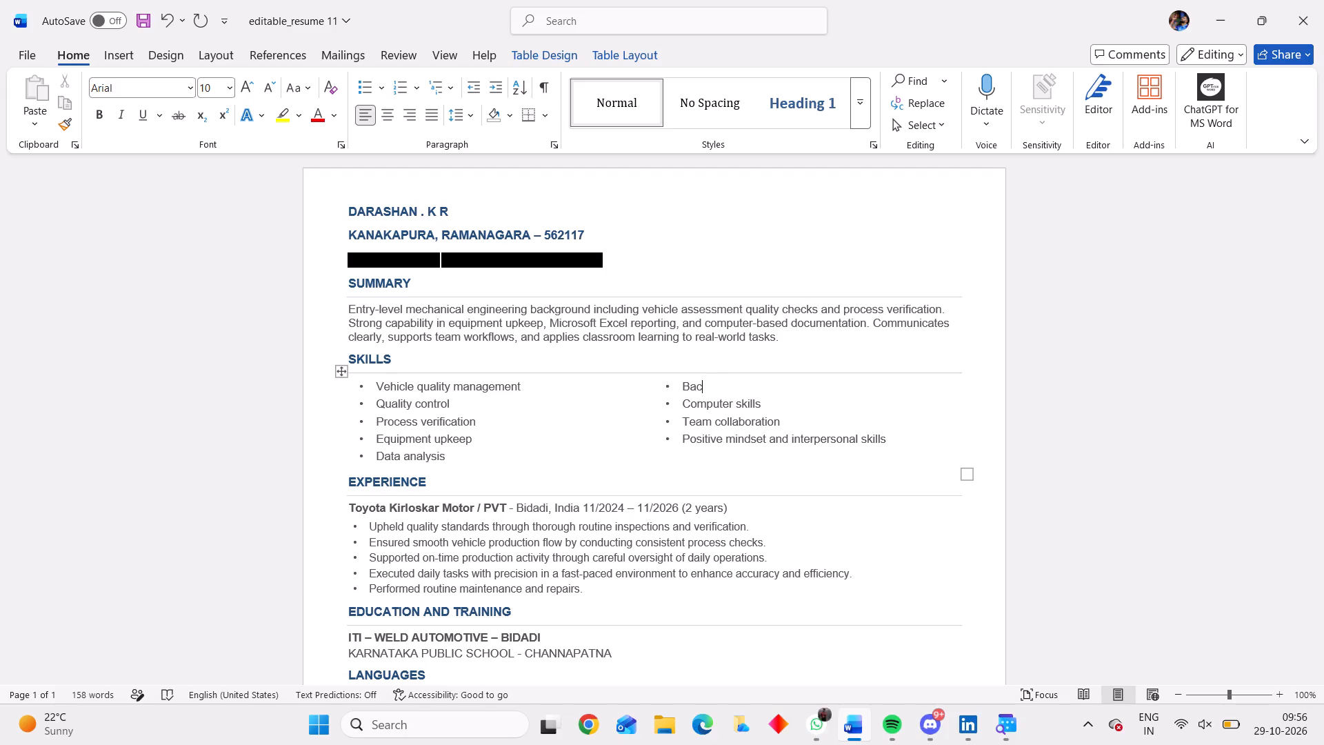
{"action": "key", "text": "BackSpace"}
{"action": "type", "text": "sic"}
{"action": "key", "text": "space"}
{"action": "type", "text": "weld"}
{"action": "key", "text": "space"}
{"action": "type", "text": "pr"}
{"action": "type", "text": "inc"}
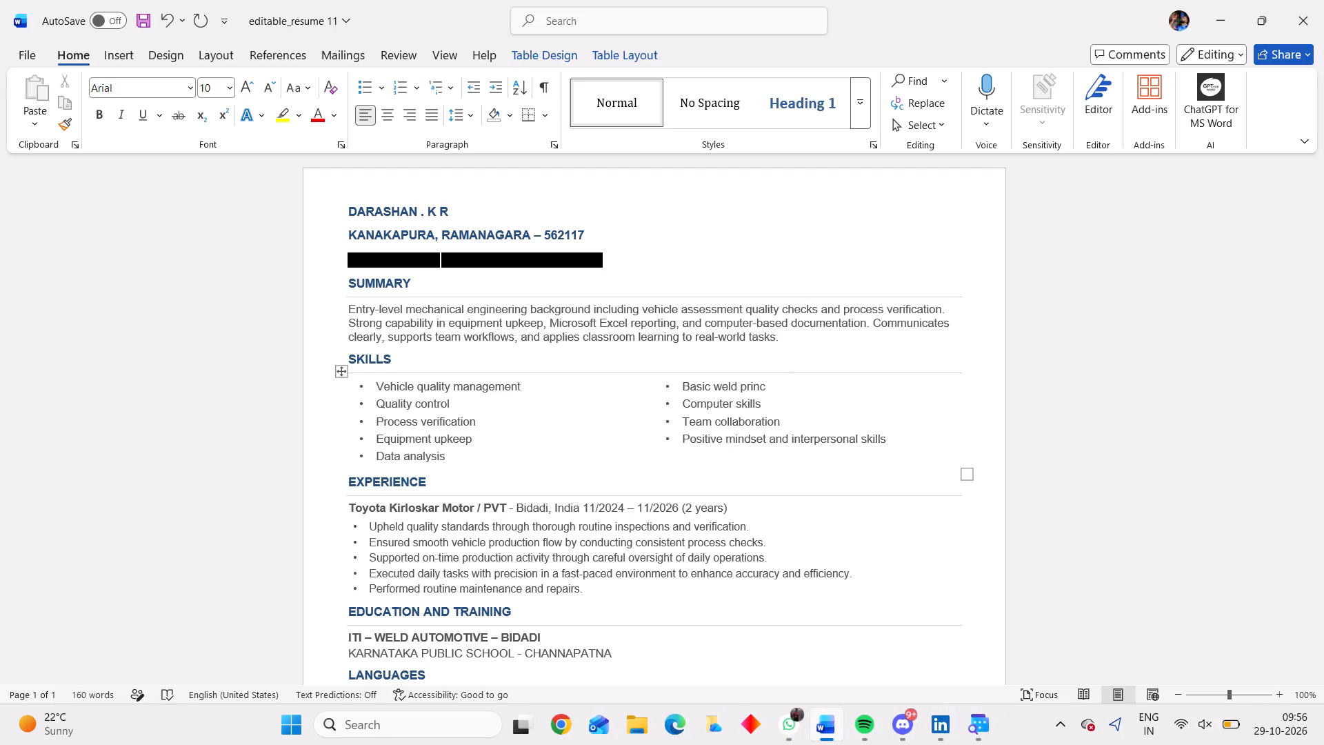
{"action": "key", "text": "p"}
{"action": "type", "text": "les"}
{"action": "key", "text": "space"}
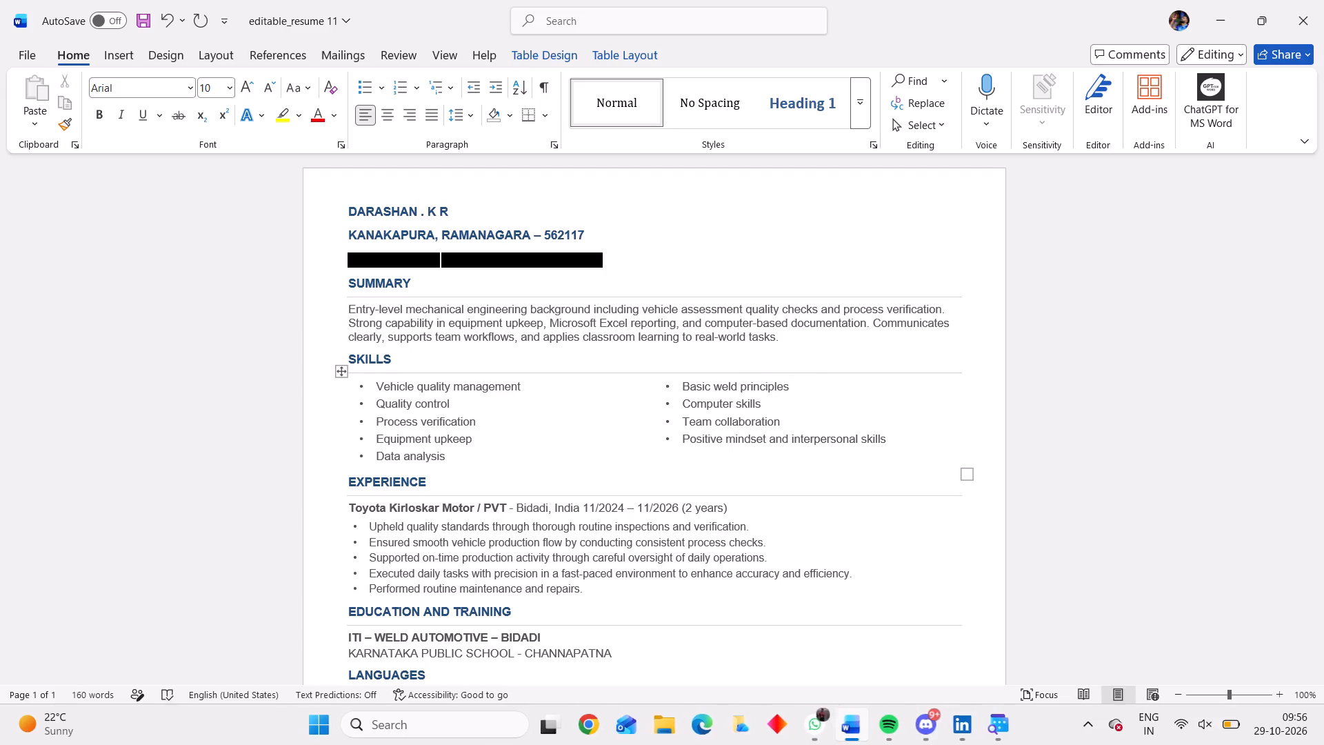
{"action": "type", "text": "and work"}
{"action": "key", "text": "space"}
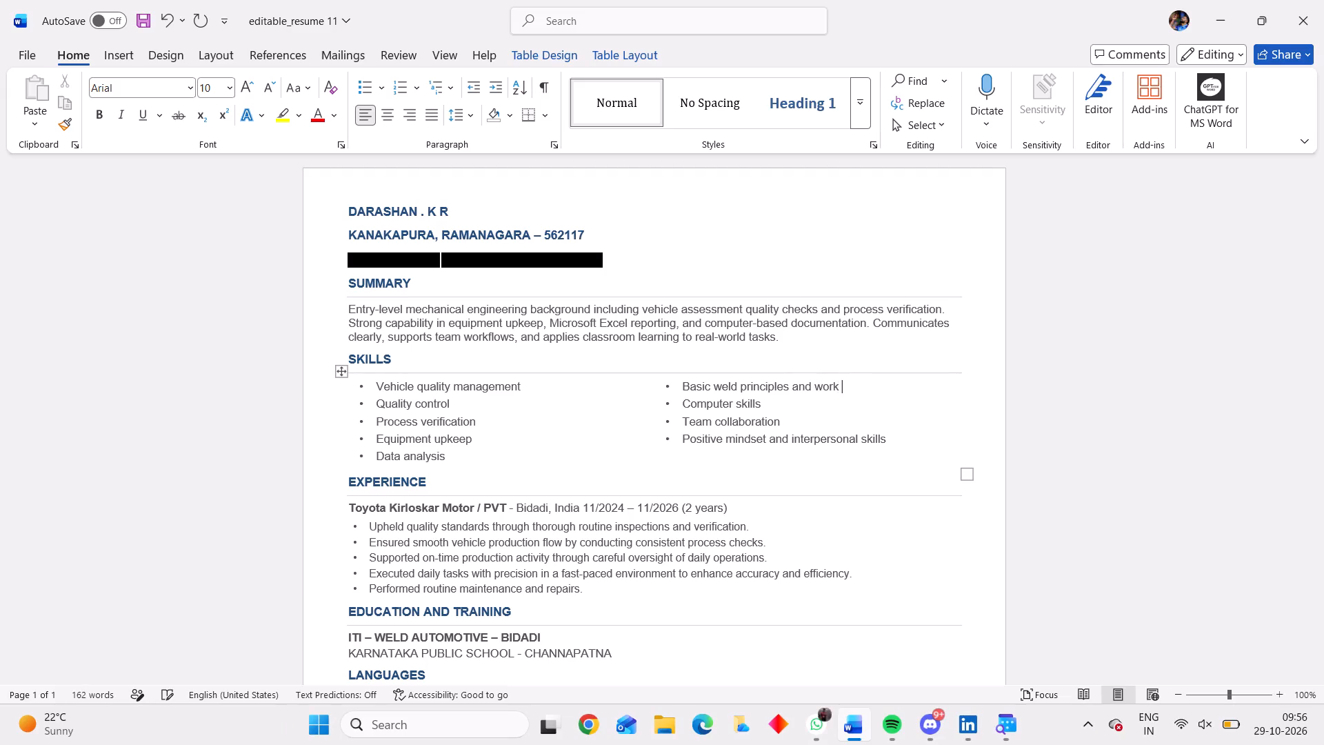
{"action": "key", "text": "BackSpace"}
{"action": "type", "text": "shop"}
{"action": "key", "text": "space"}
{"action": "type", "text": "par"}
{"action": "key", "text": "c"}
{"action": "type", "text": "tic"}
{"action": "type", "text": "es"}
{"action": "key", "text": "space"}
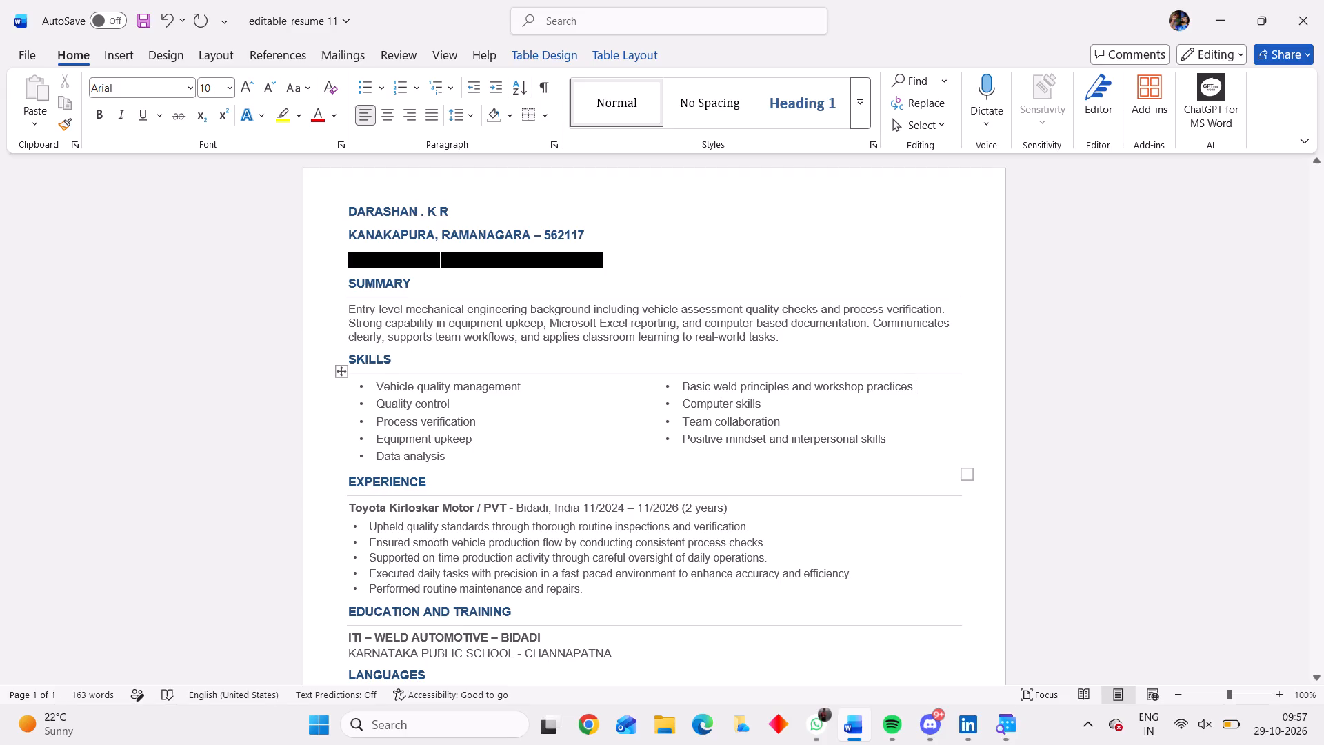
Replace the Computer skills entry in the Skills list with "Automatic weld ( robo or spot weld , ect".
{"action": "left_click_drag", "start_coordinate": [762, 406], "coordinate": [743, 402]}
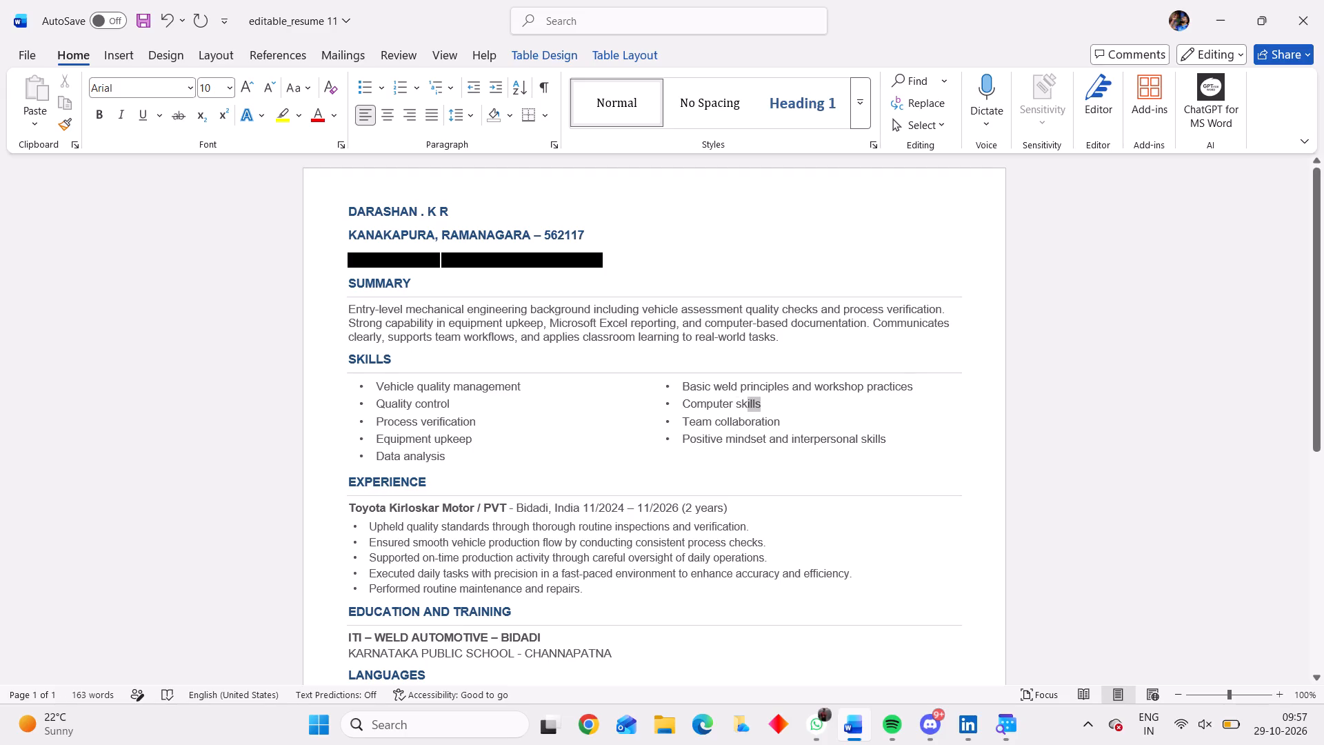
{"action": "left_click_drag", "start_coordinate": [743, 402], "coordinate": [694, 404]}
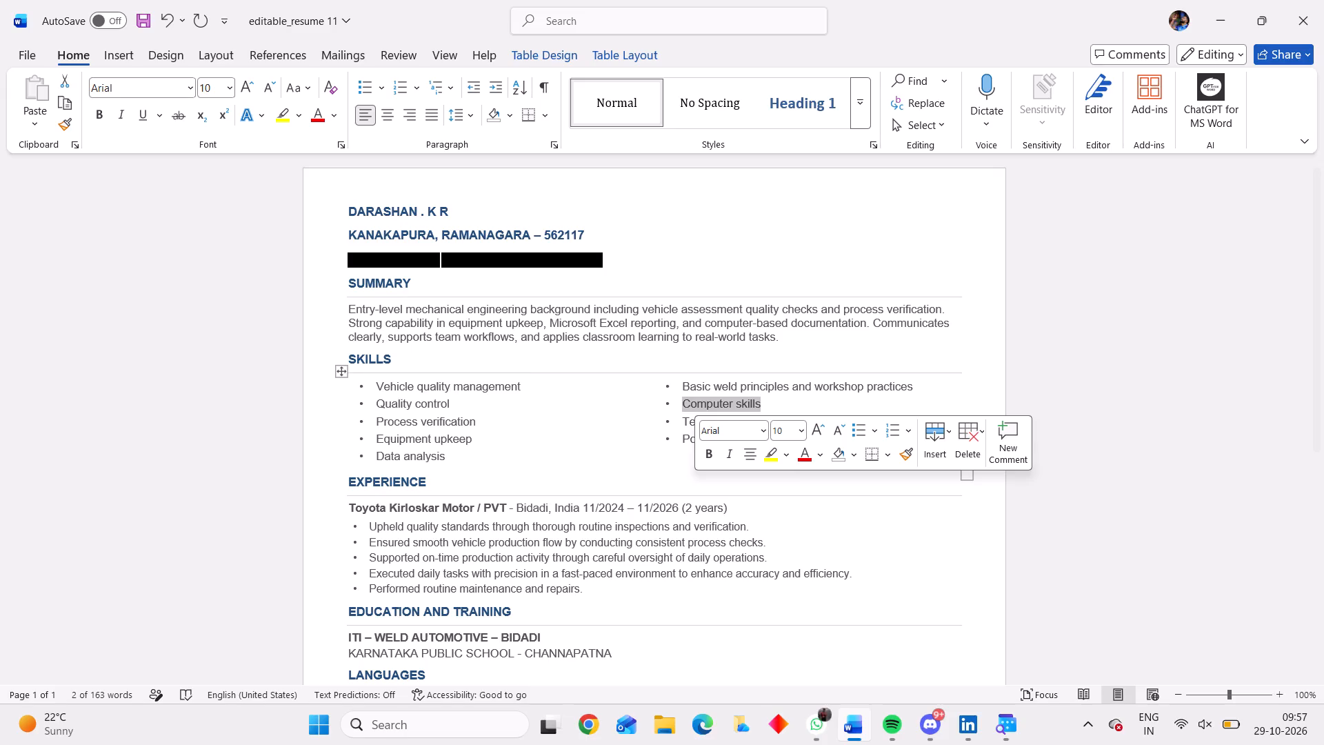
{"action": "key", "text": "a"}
{"action": "key", "text": "BackSpace"}
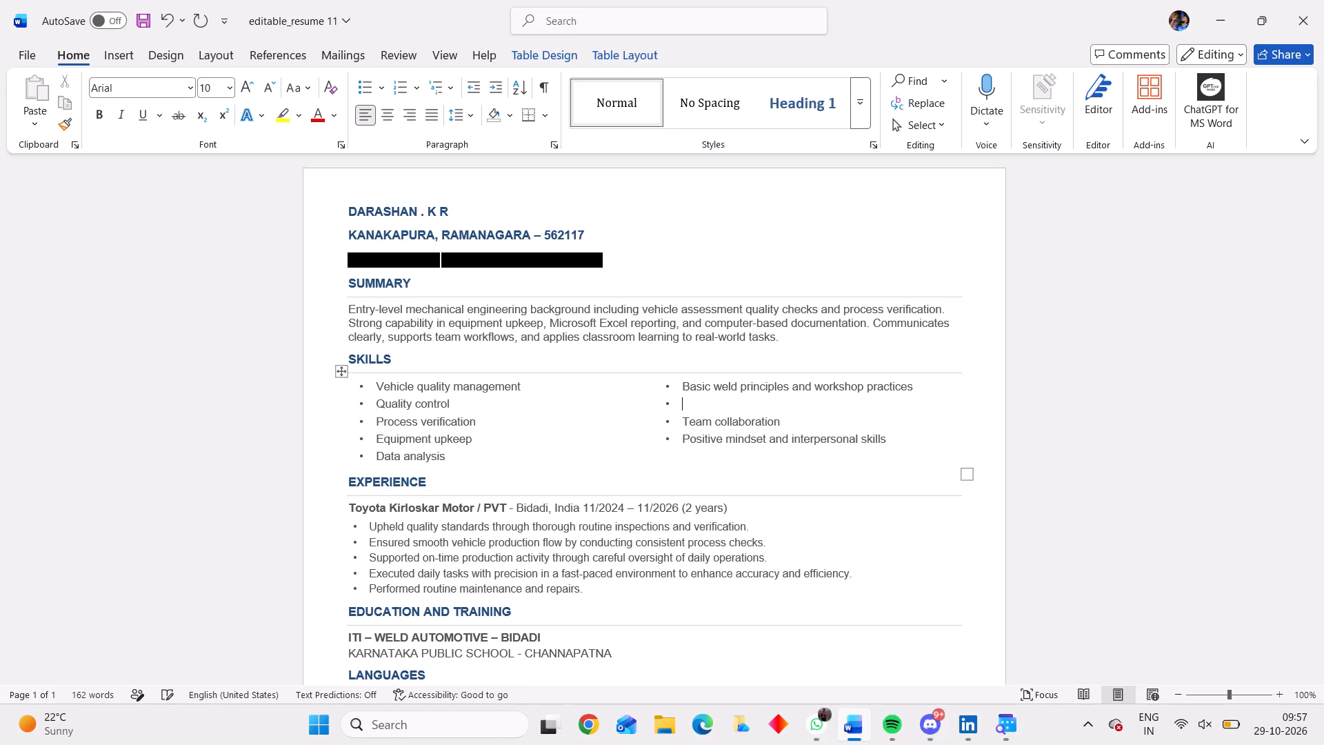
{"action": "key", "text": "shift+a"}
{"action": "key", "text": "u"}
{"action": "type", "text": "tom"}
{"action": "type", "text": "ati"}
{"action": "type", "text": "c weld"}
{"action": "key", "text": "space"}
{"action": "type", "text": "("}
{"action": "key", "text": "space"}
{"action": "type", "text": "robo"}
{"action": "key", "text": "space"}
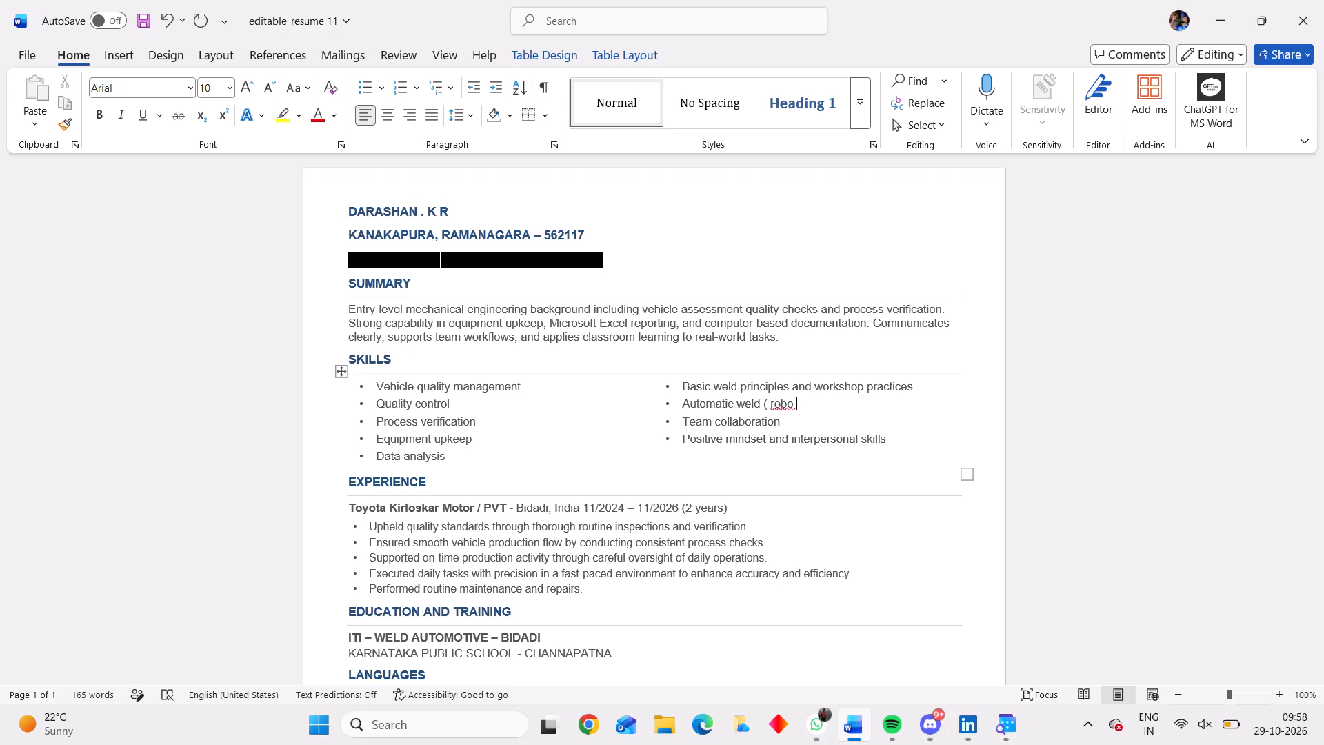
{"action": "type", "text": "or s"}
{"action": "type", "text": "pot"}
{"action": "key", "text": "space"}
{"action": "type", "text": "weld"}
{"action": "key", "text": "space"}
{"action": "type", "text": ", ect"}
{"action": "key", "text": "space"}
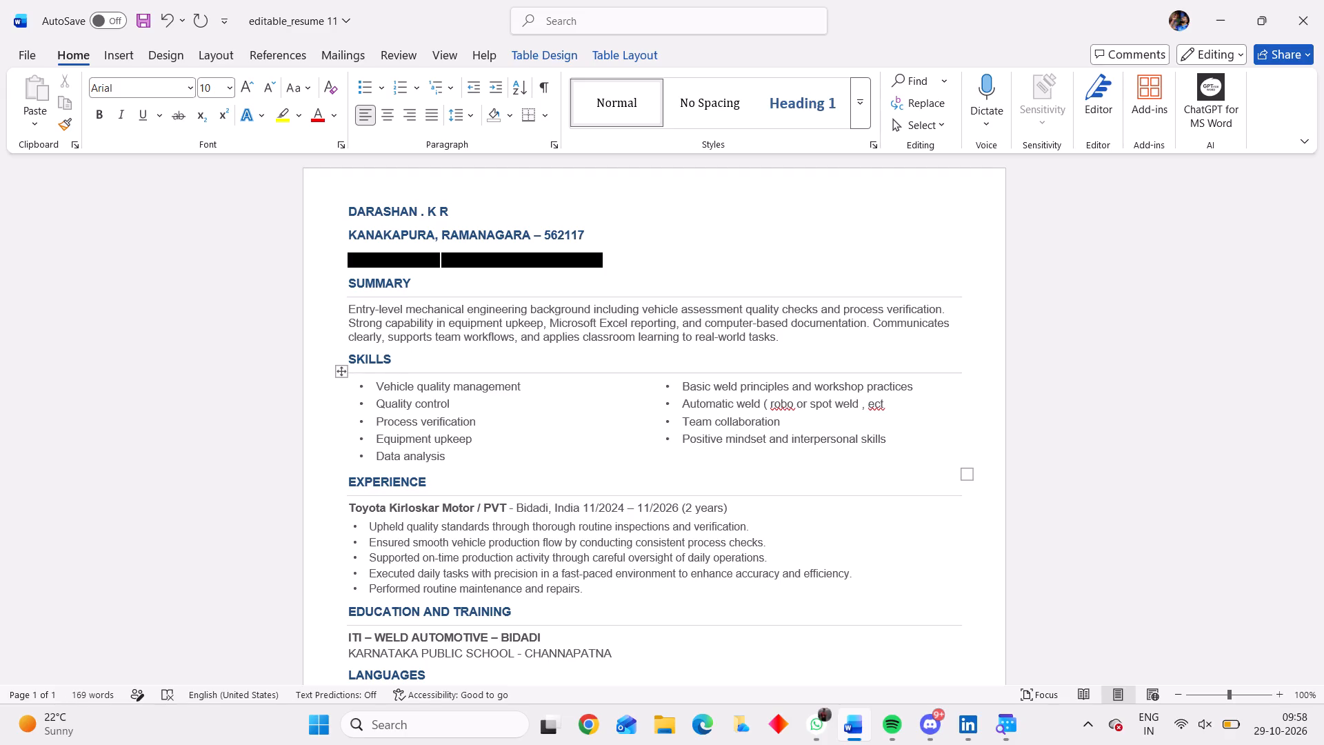
Correct the misspelled words in the Automatic weld entry to "etc." and "robot" using the spelling suggestions.
{"action": "left_click", "coordinate": [876, 408]}
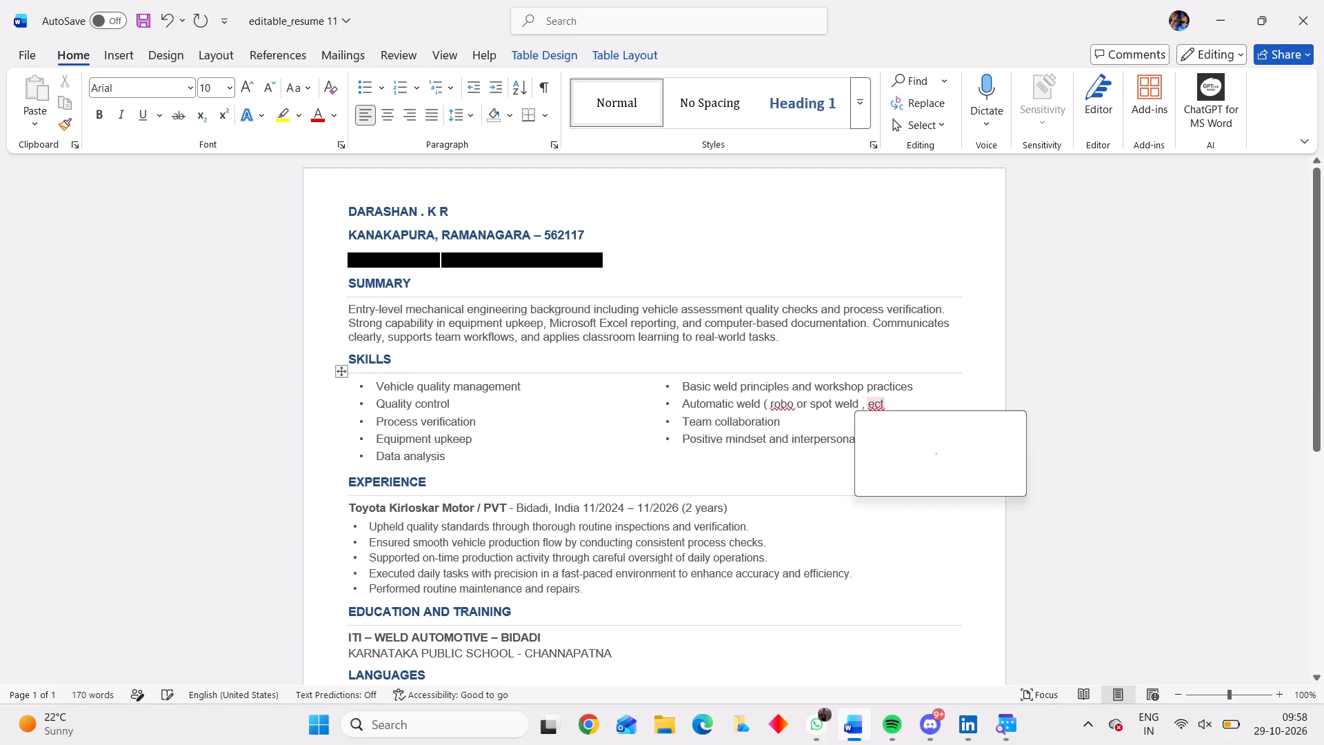
{"action": "left_click", "coordinate": [901, 453]}
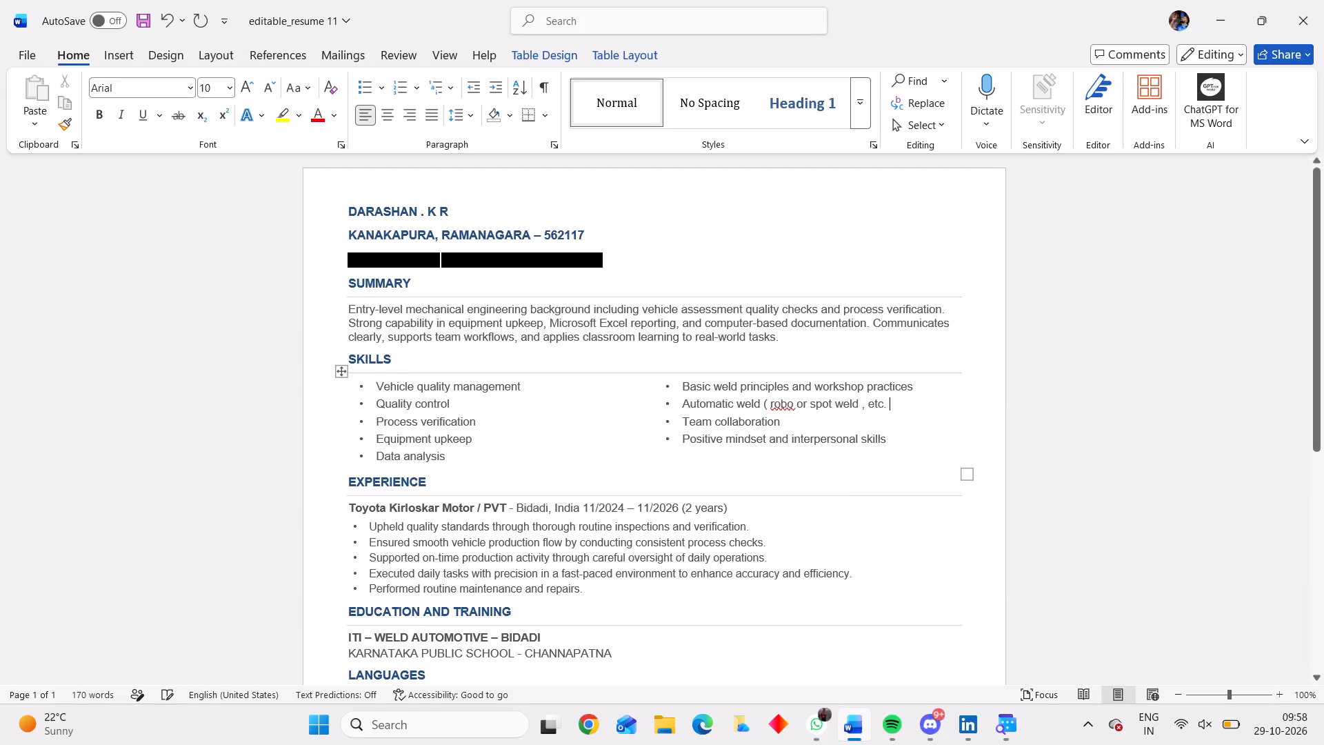
{"action": "left_click", "coordinate": [783, 404]}
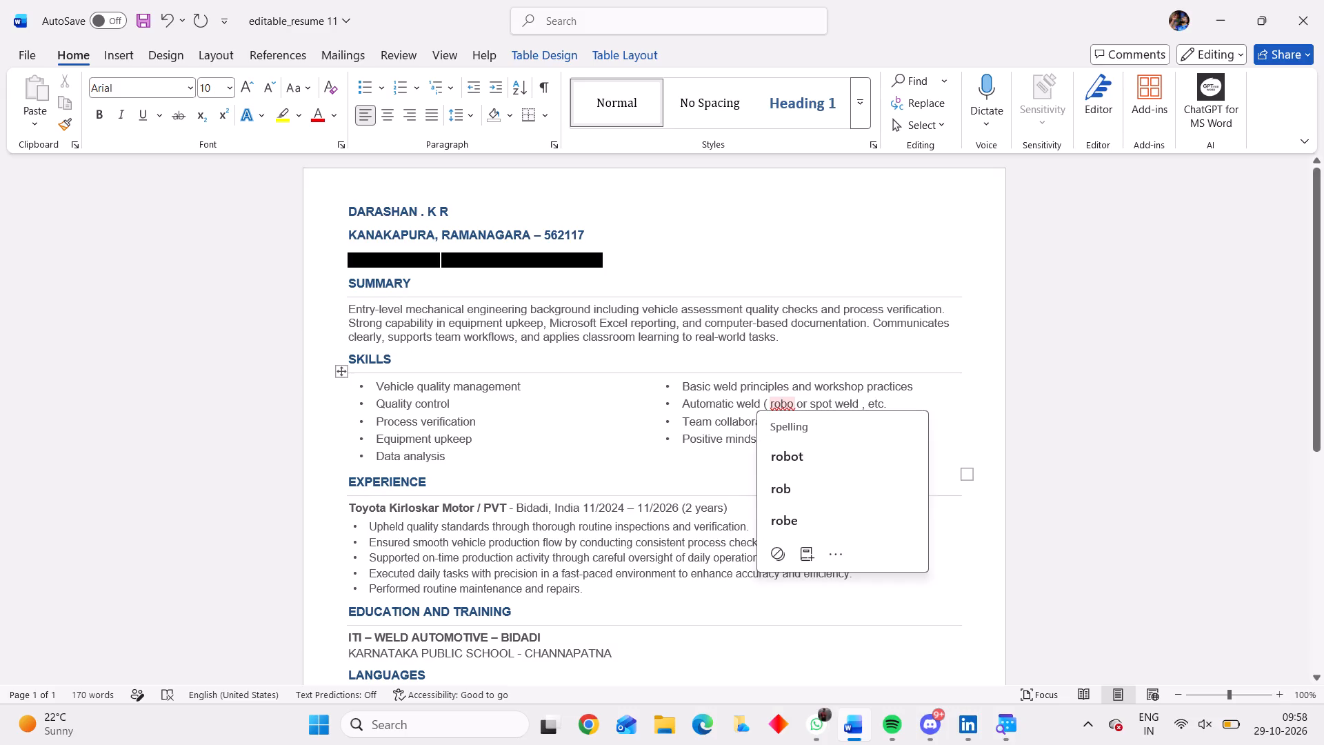
{"action": "left_click", "coordinate": [823, 450]}
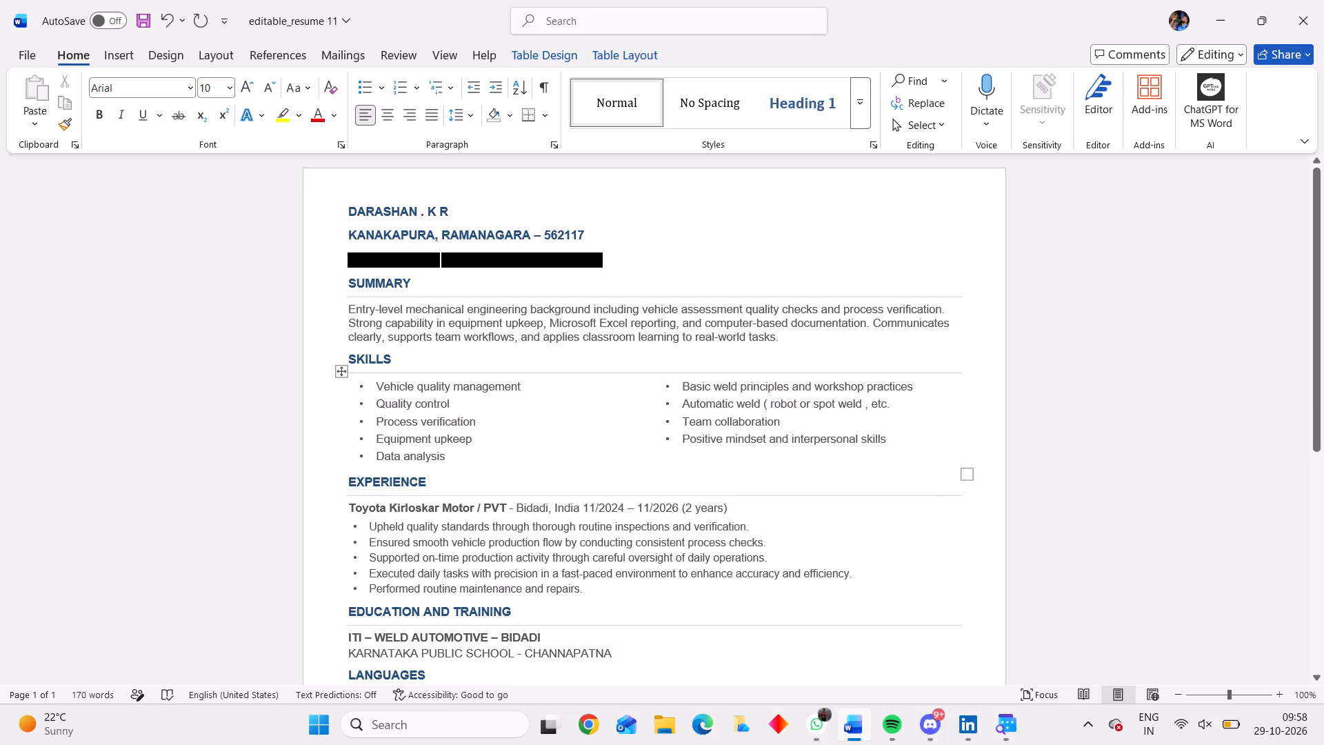
Close the parenthesis in the Automatic weld entry and apply the grammar suggestions that fix its spacing: "(robot or spot weld, etc.)".
{"action": "left_click", "coordinate": [901, 401]}
{"action": "key", "text": "shift+parenright"}
{"action": "left_click", "coordinate": [790, 406]}
{"action": "left_click", "coordinate": [821, 474]}
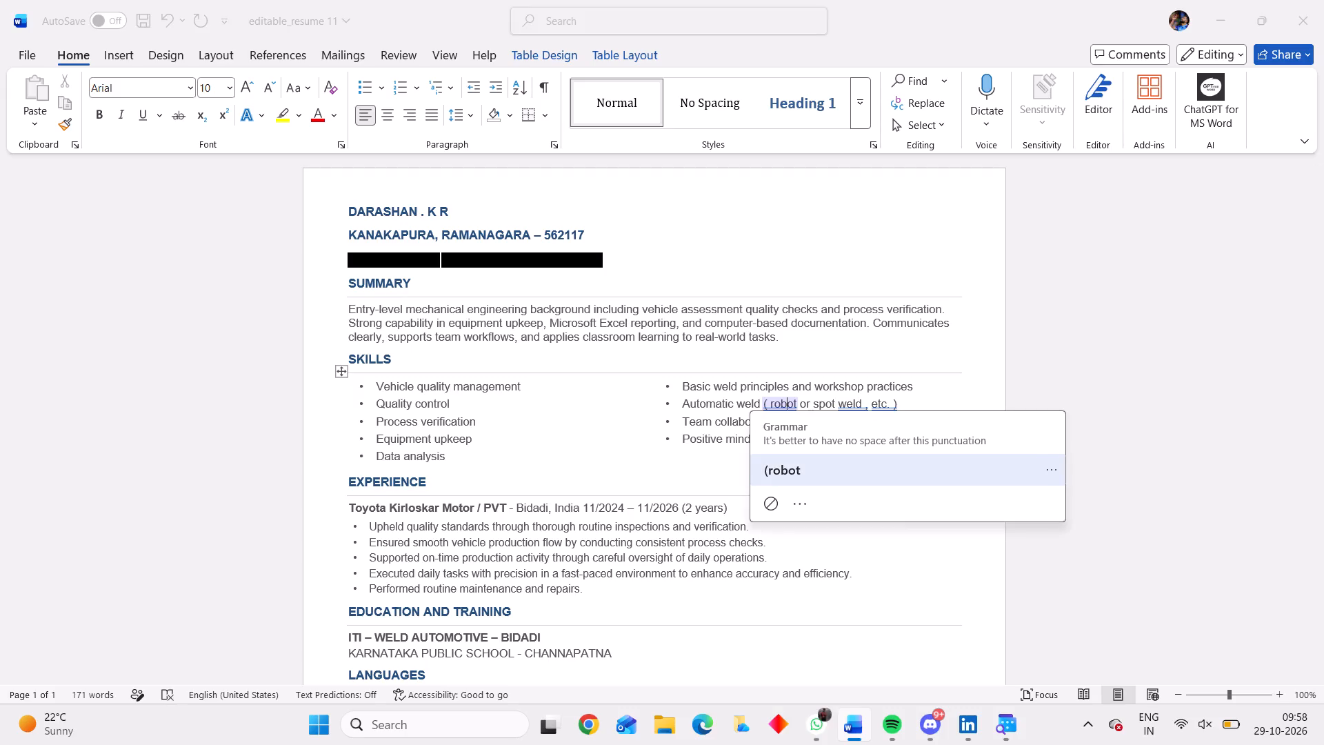
{"action": "left_click", "coordinate": [879, 407]}
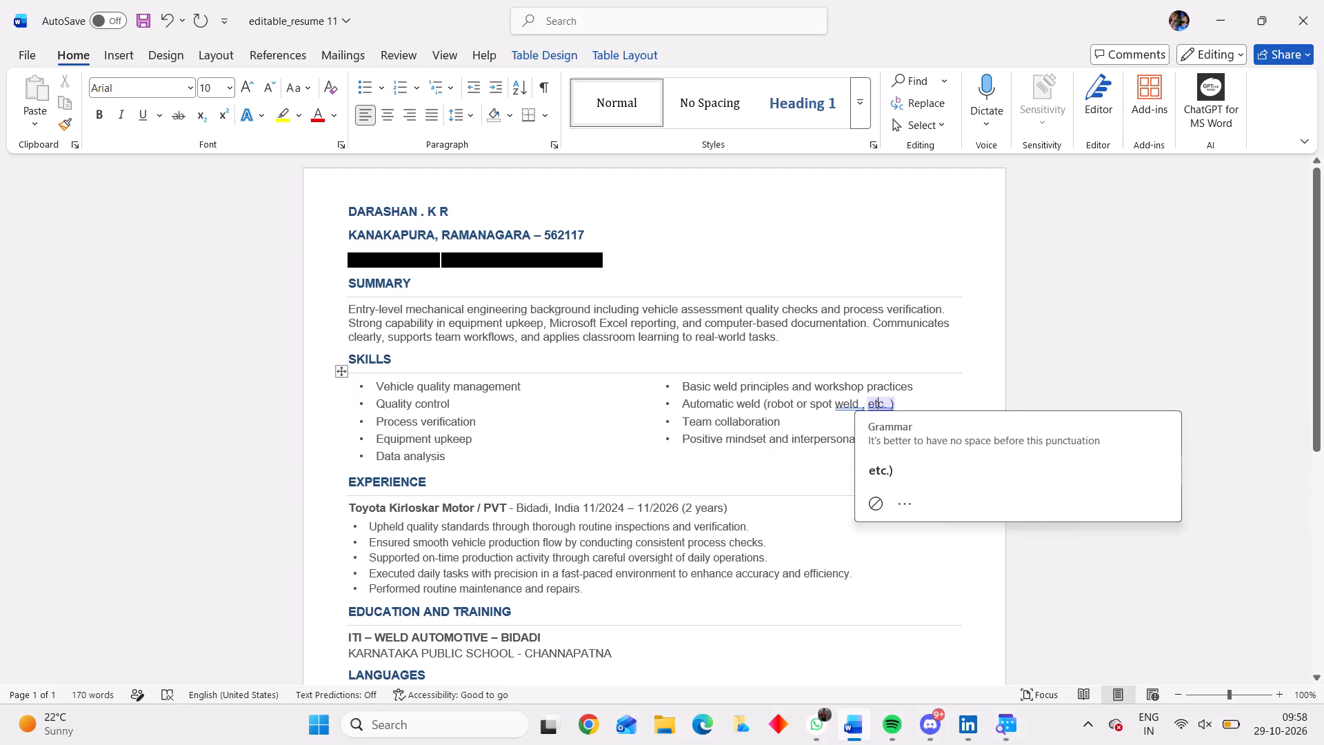
{"action": "left_click", "coordinate": [913, 471]}
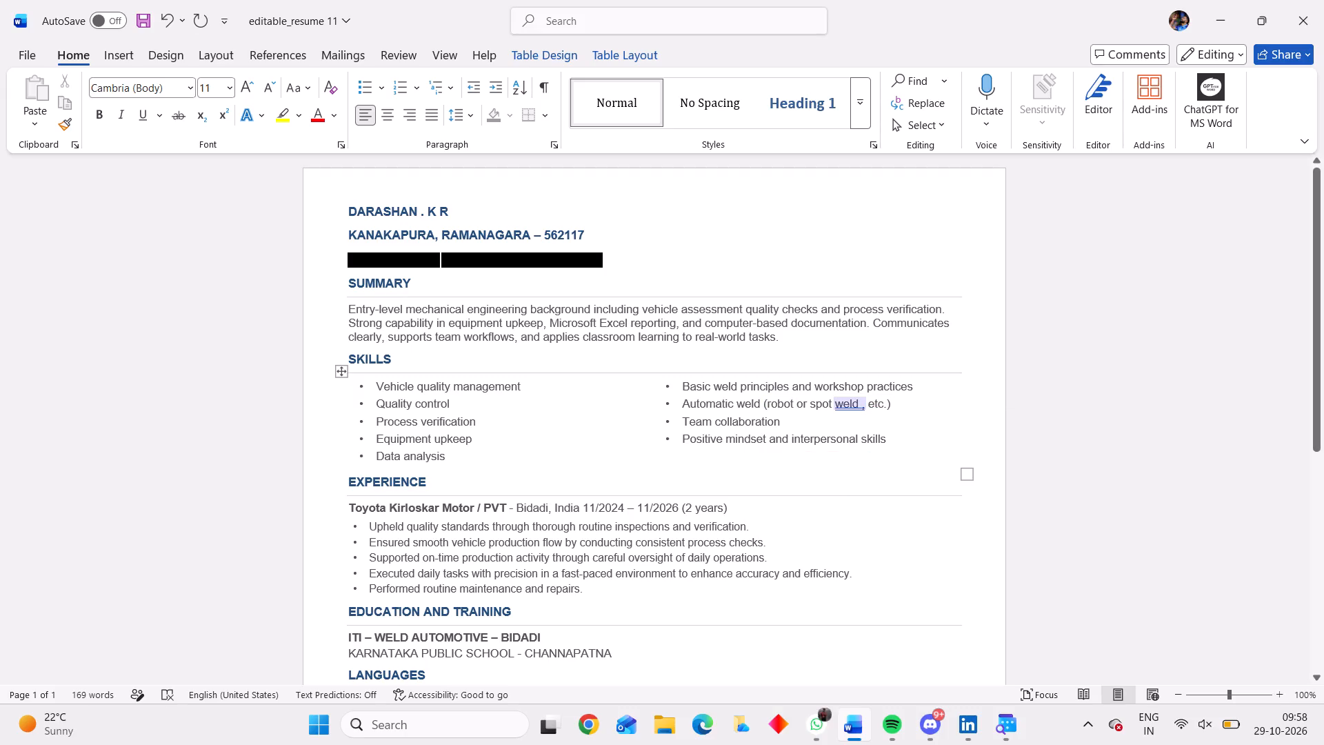
{"action": "left_click", "coordinate": [852, 401]}
{"action": "left_click", "coordinate": [907, 474]}
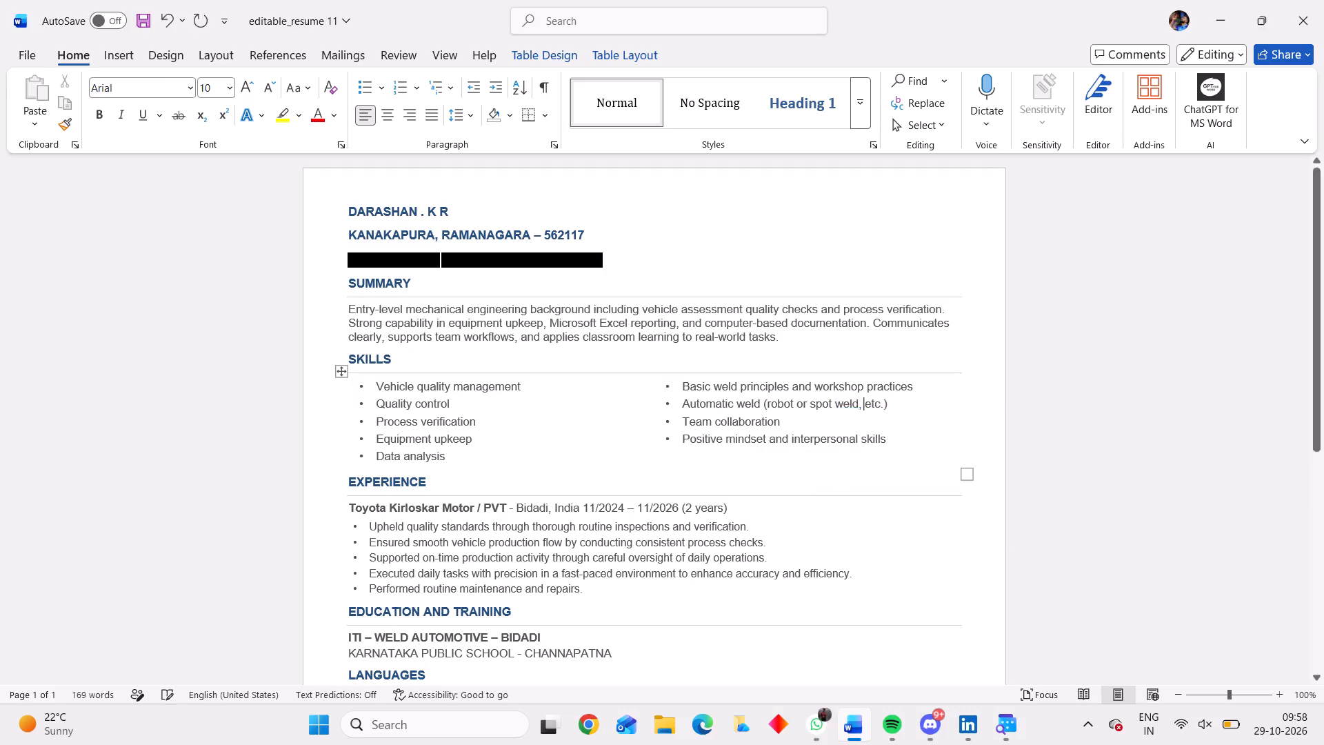
{"action": "left_click", "coordinate": [1156, 450]}
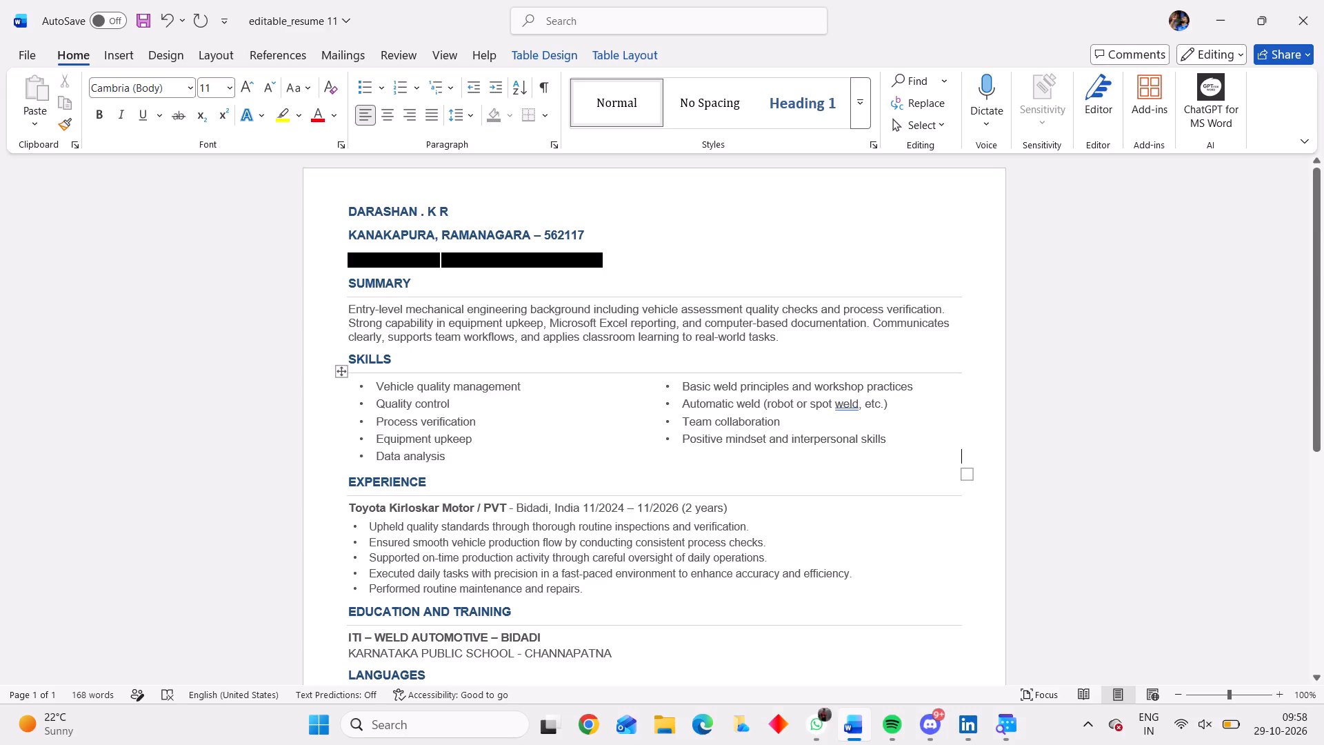
Apply the grammar suggestion "wed" to the flagged word after "spot" in the Automatic weld entry.
{"action": "scroll", "coordinate": [685, 541], "scroll_direction": "down", "scroll_amount": 1}
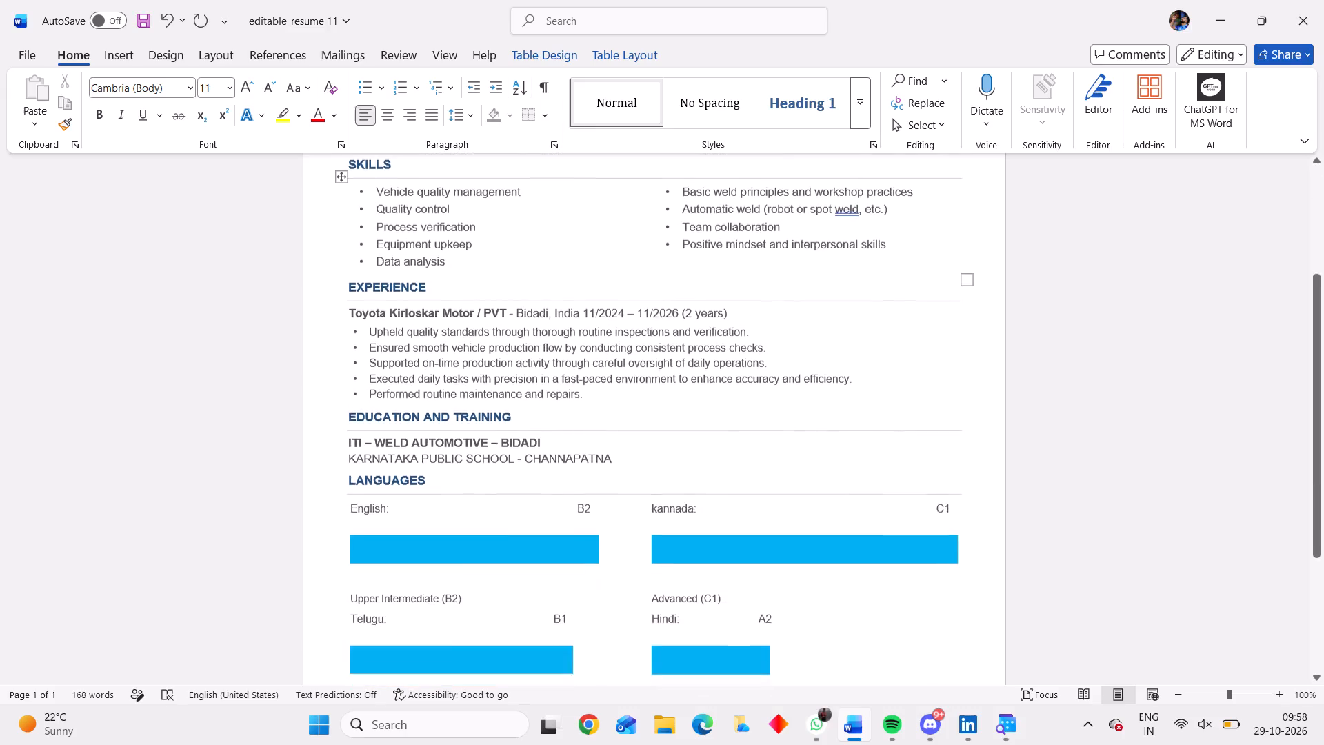
{"action": "scroll", "coordinate": [685, 541], "scroll_direction": "down", "scroll_amount": 1}
{"action": "scroll", "coordinate": [685, 541], "scroll_direction": "up", "scroll_amount": 1}
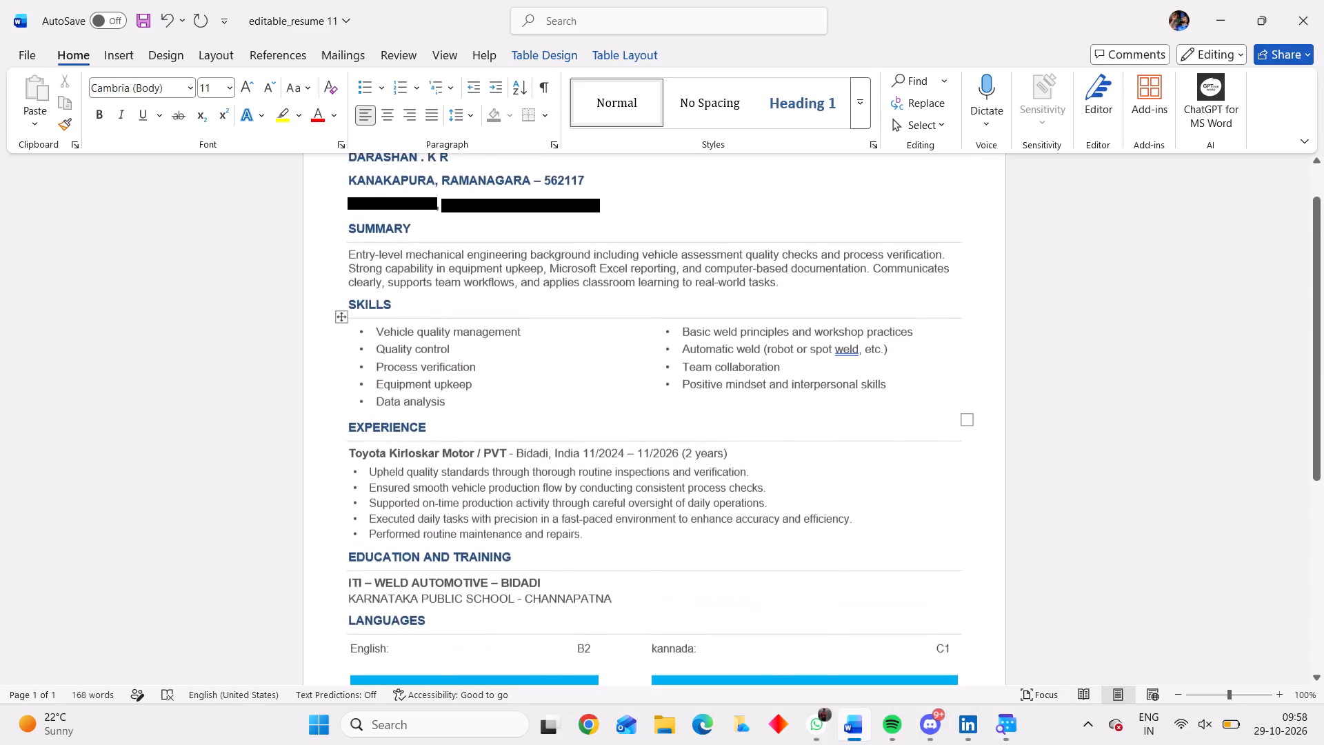
{"action": "scroll", "coordinate": [685, 541], "scroll_direction": "up", "scroll_amount": 1}
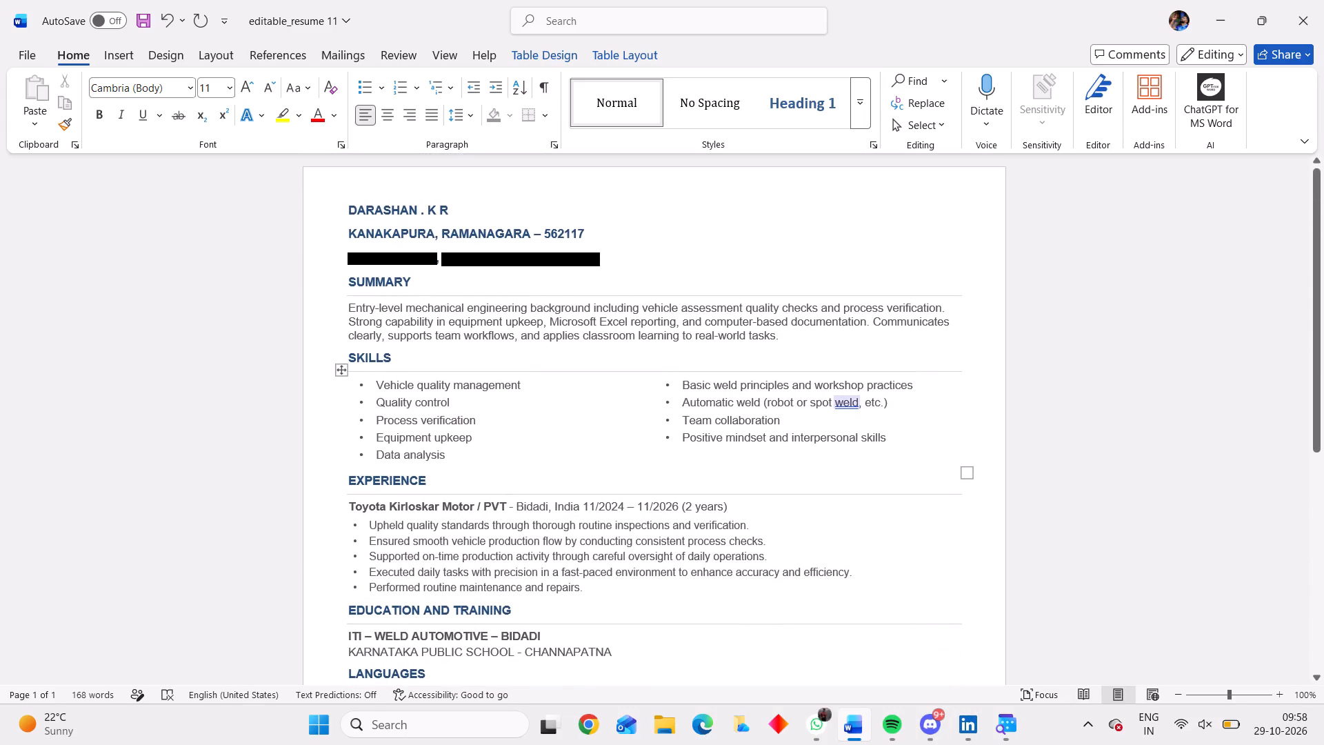
{"action": "left_click", "coordinate": [848, 404]}
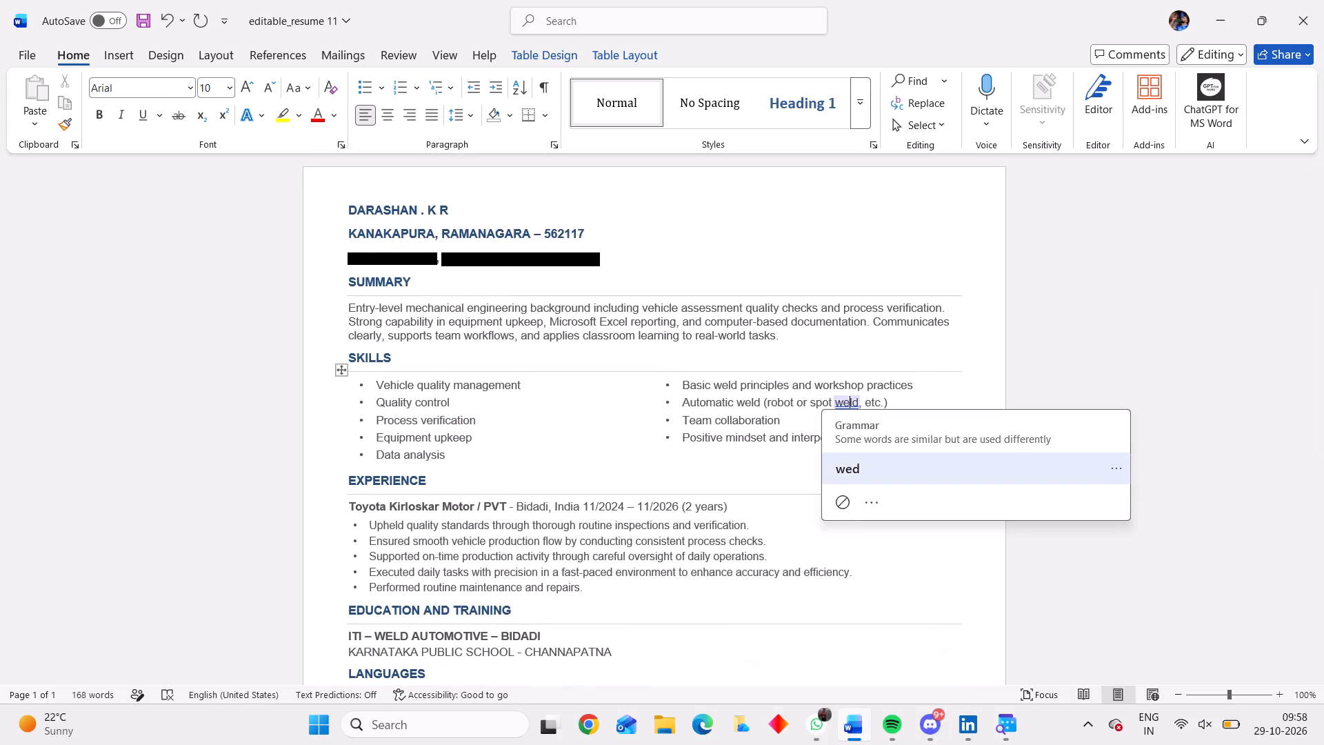
{"action": "left_click", "coordinate": [868, 468]}
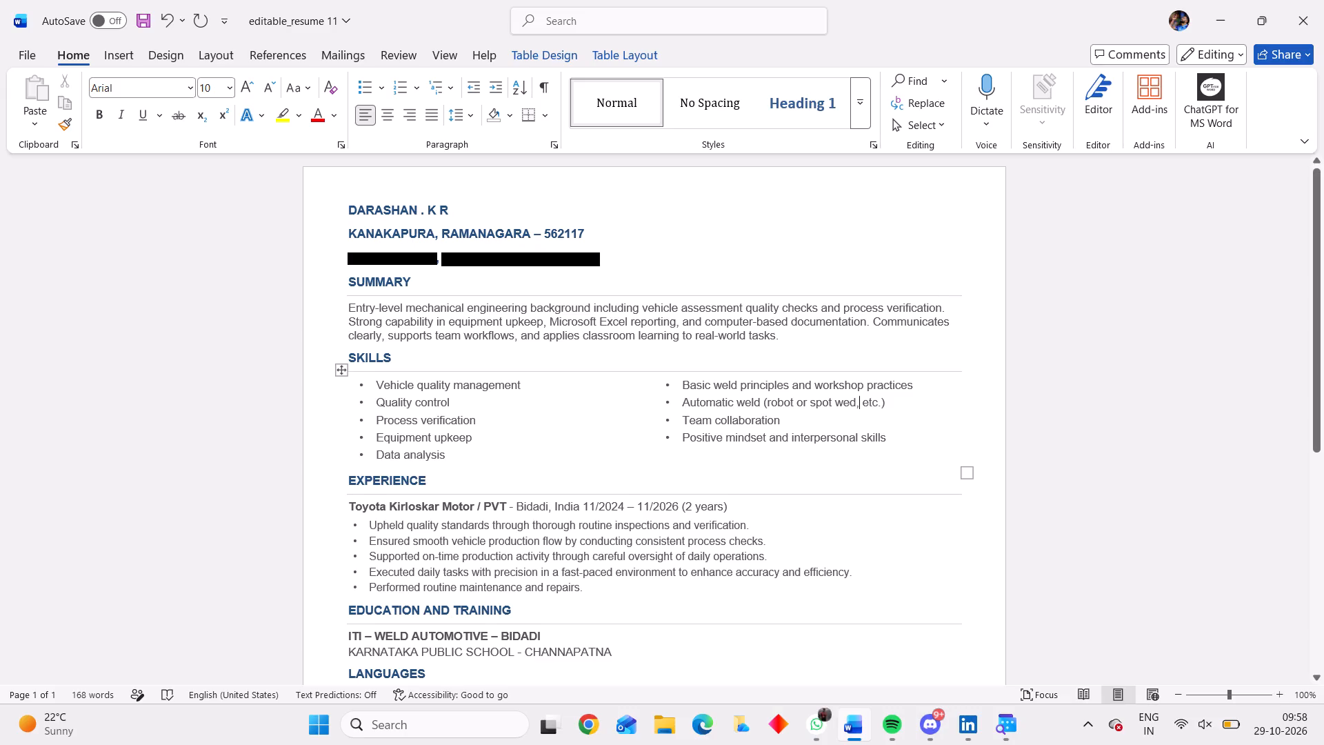
Start saving a copy of the resume and choose the Desktop folder as its location.
{"action": "scroll", "coordinate": [839, 450], "scroll_direction": "up", "scroll_amount": 2}
{"action": "scroll", "coordinate": [839, 450], "scroll_direction": "down", "scroll_amount": 2}
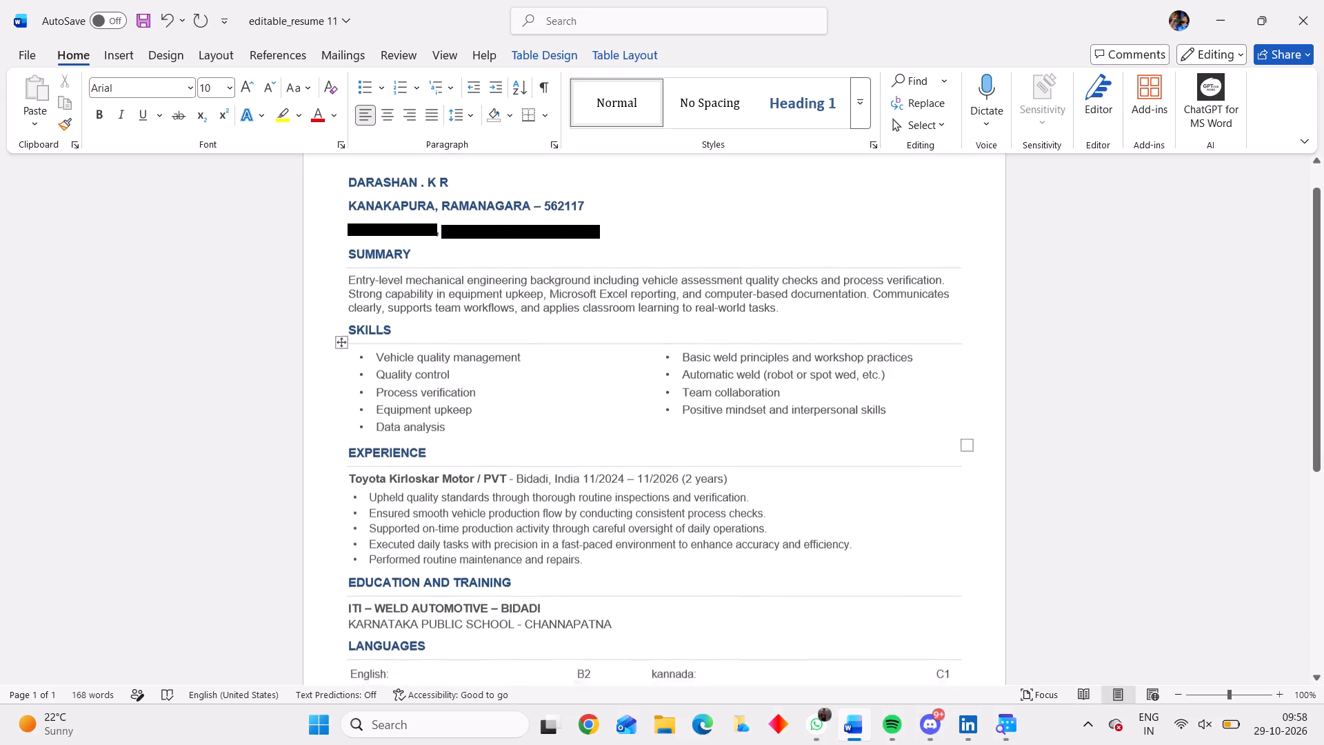
{"action": "scroll", "coordinate": [839, 450], "scroll_direction": "down", "scroll_amount": 4}
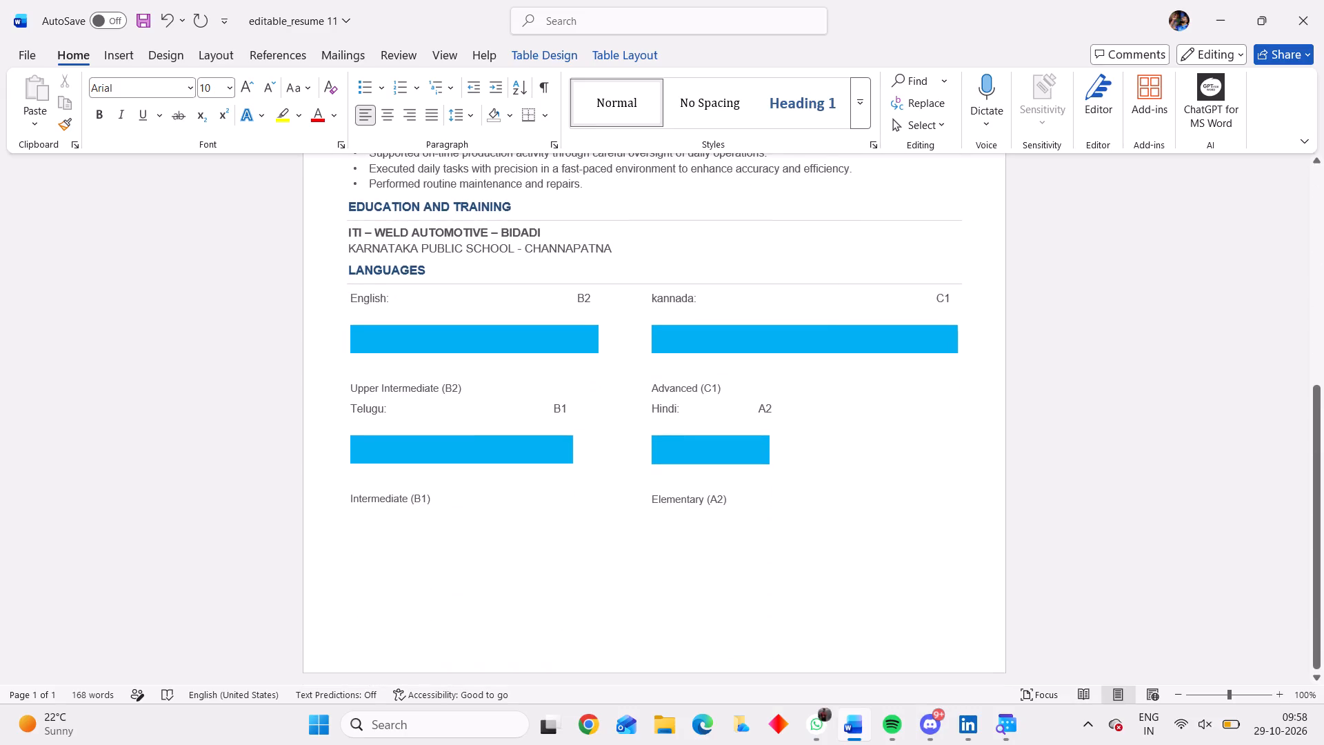
{"action": "scroll", "coordinate": [499, 517], "scroll_direction": "up", "scroll_amount": 4}
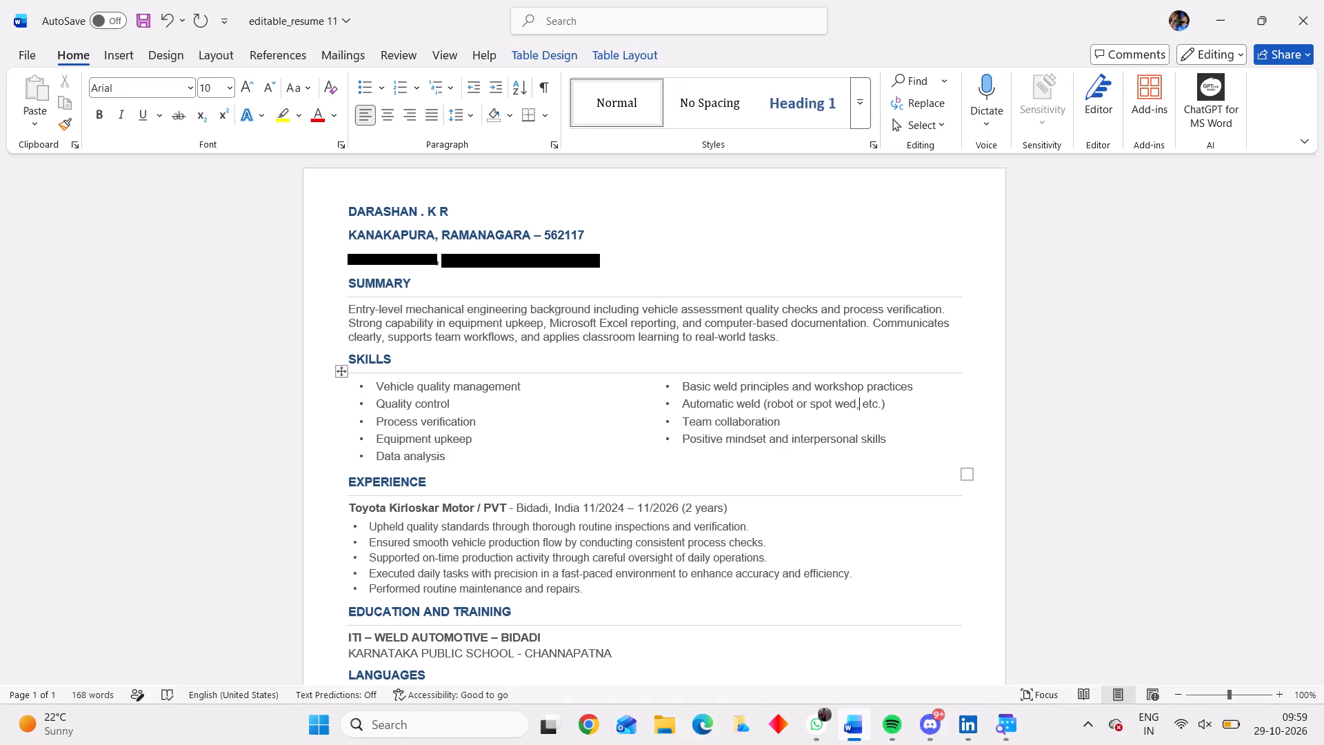
{"action": "left_click", "coordinate": [25, 59]}
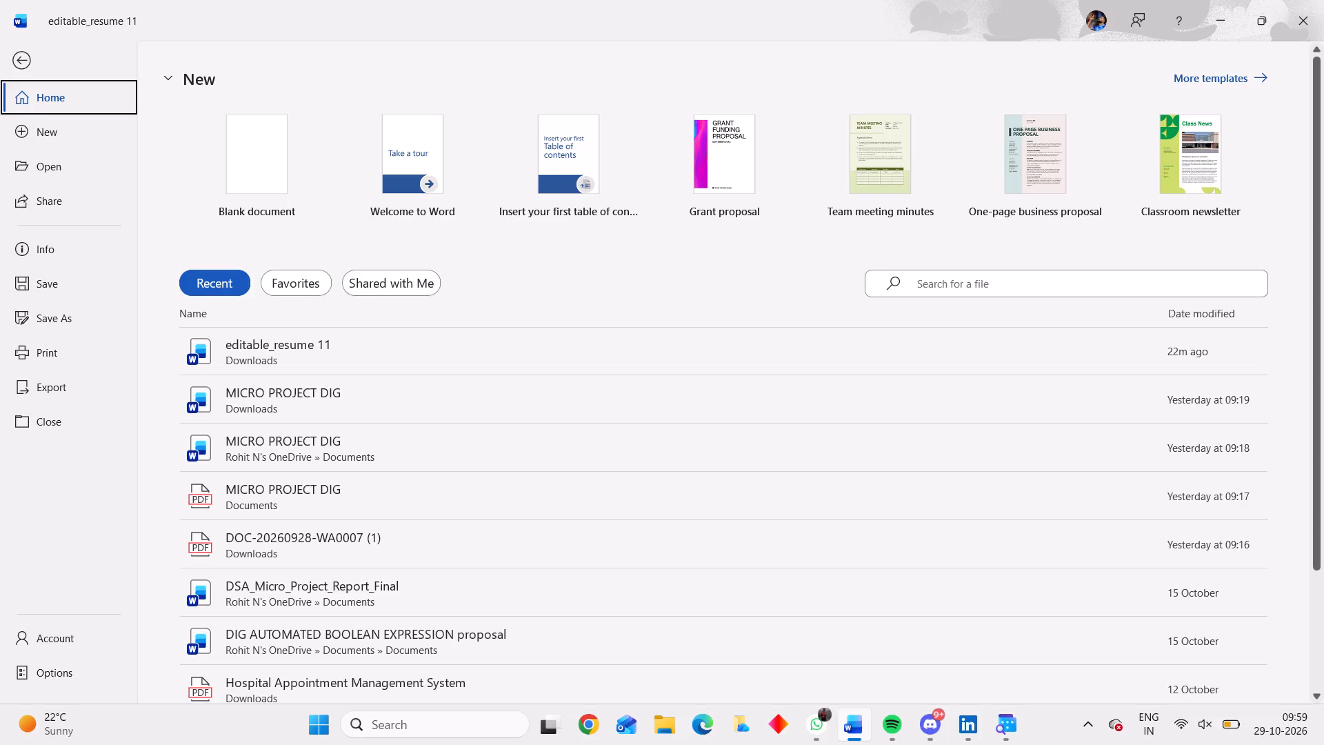
{"action": "left_click", "coordinate": [92, 315]}
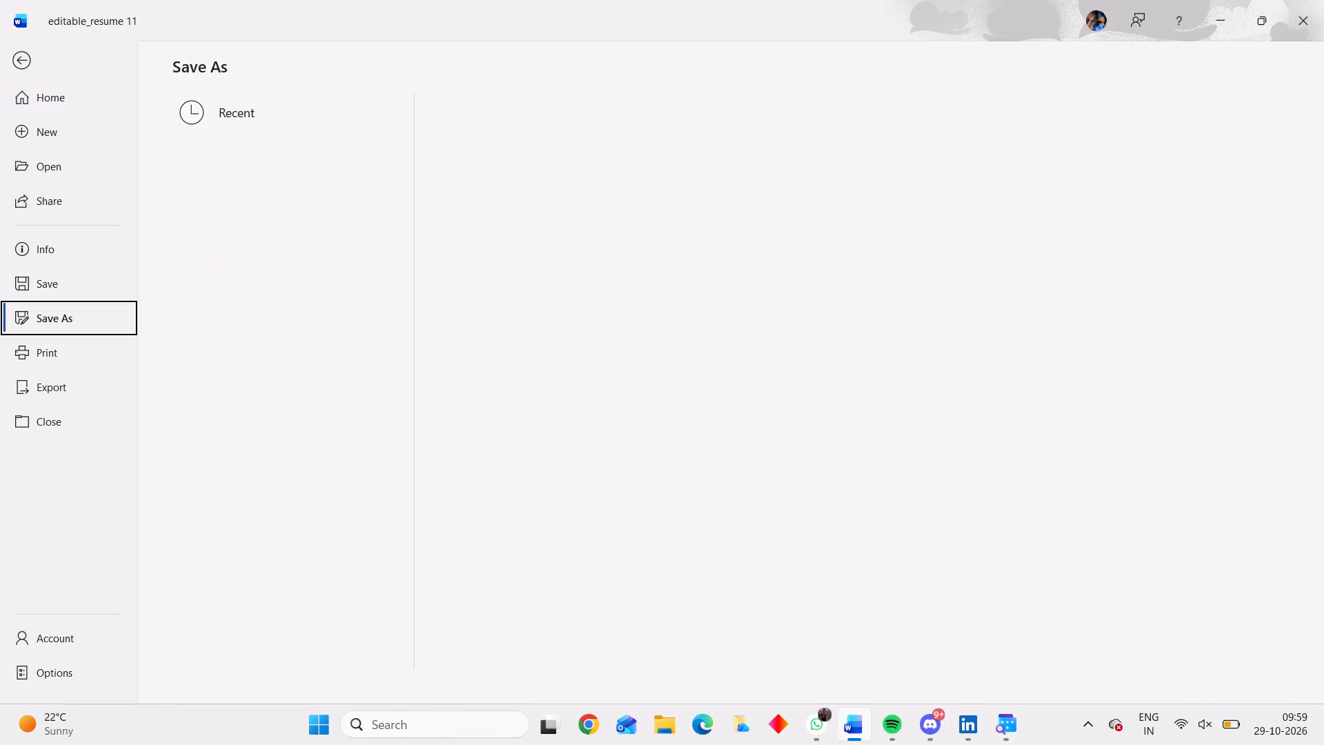
{"action": "left_click", "coordinate": [330, 405]}
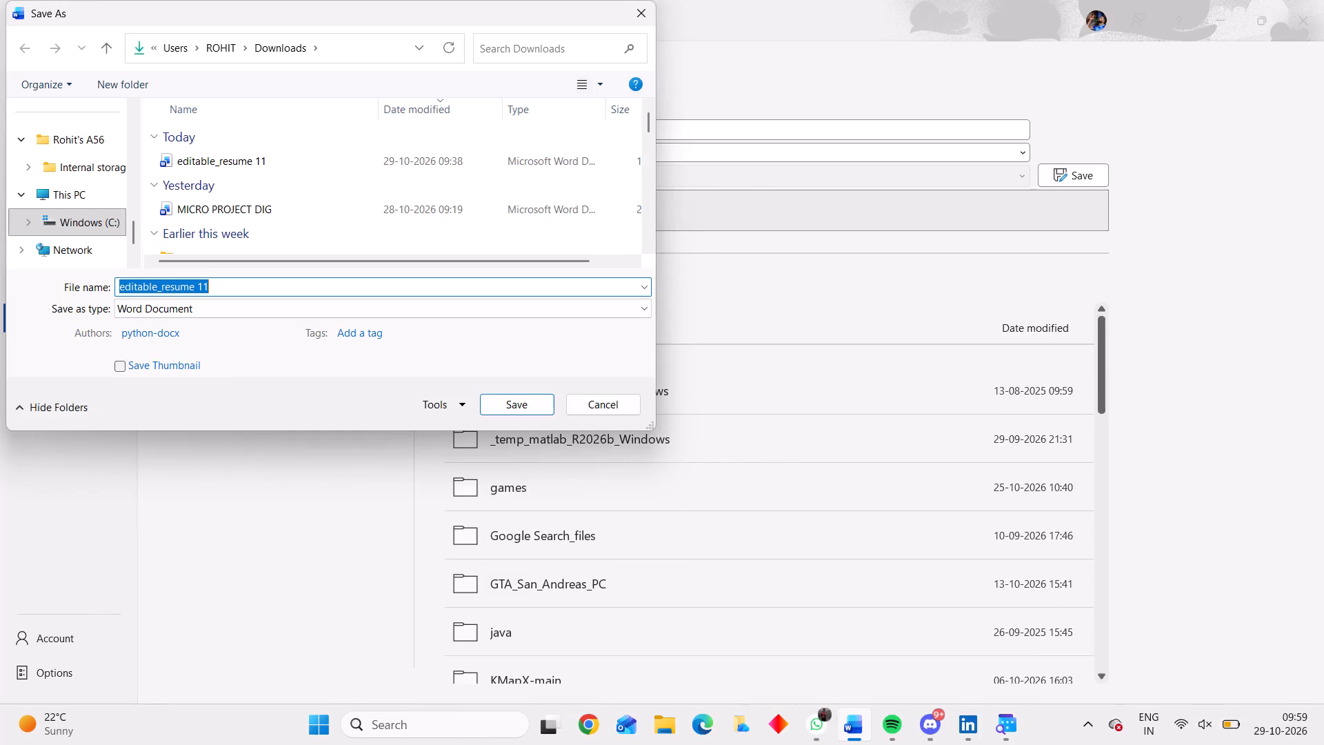
{"action": "scroll", "coordinate": [87, 175], "scroll_direction": "up", "scroll_amount": 1}
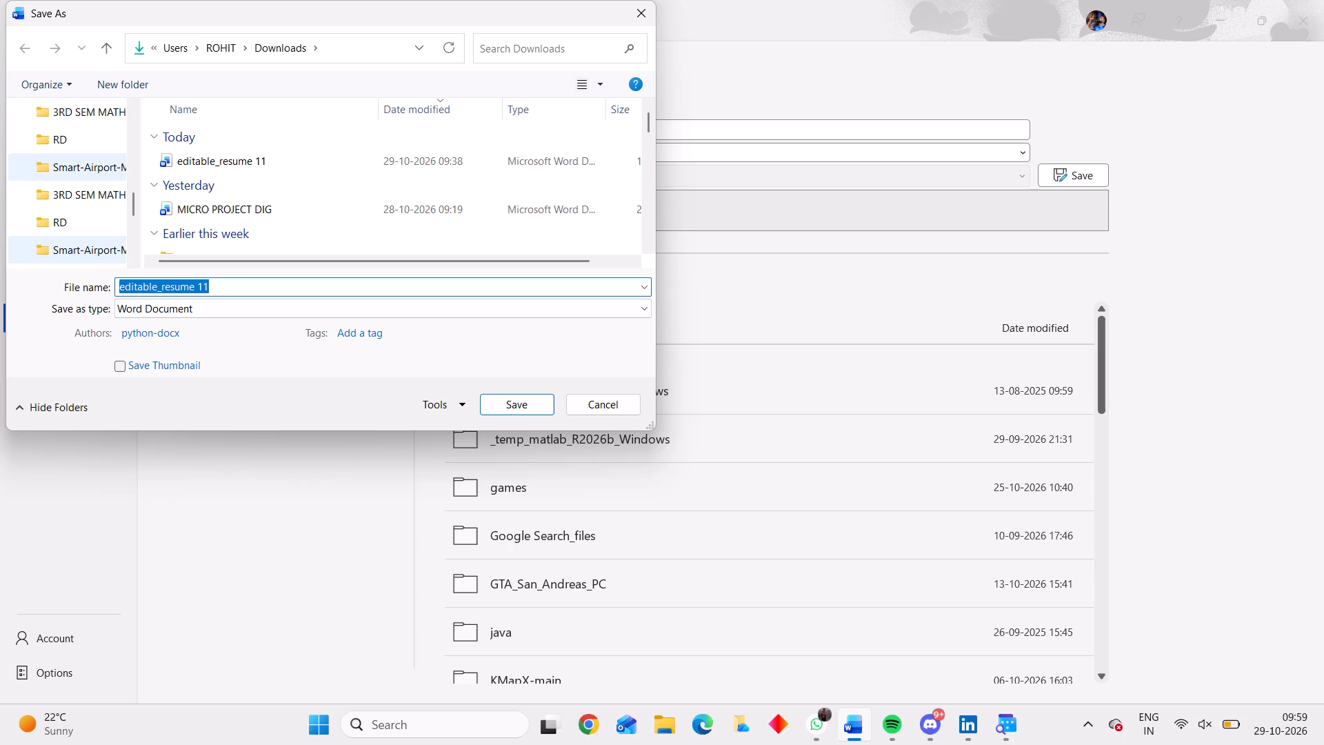
{"action": "scroll", "coordinate": [87, 175], "scroll_direction": "up", "scroll_amount": 2}
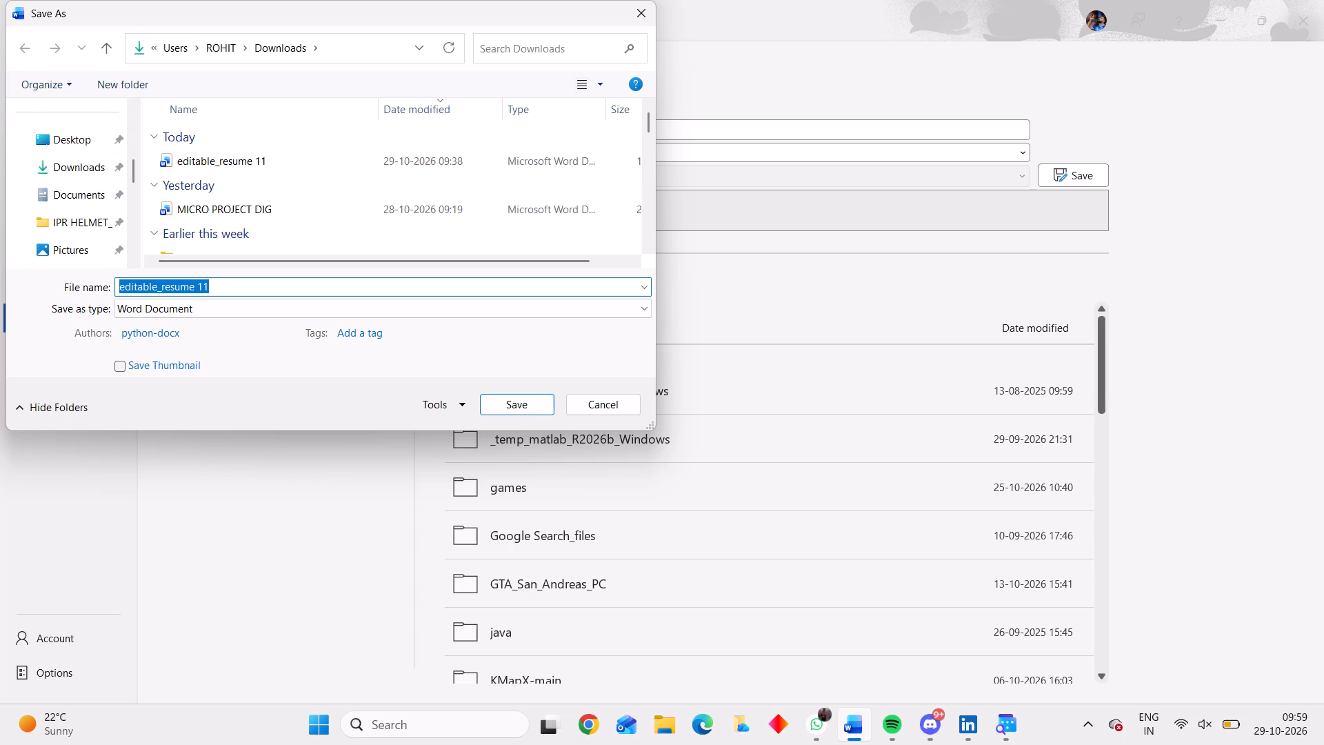
{"action": "left_click", "coordinate": [73, 150]}
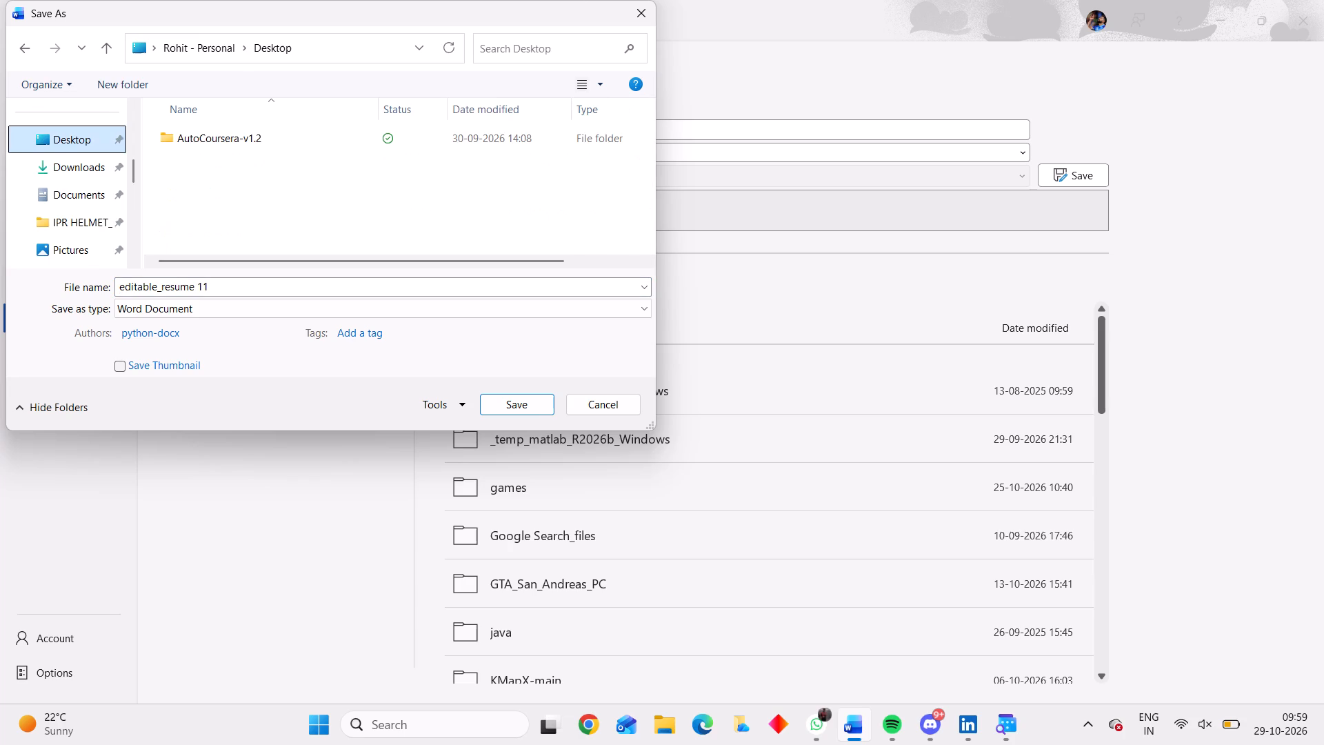
{"action": "scroll", "coordinate": [292, 235], "scroll_direction": "down", "scroll_amount": 1}
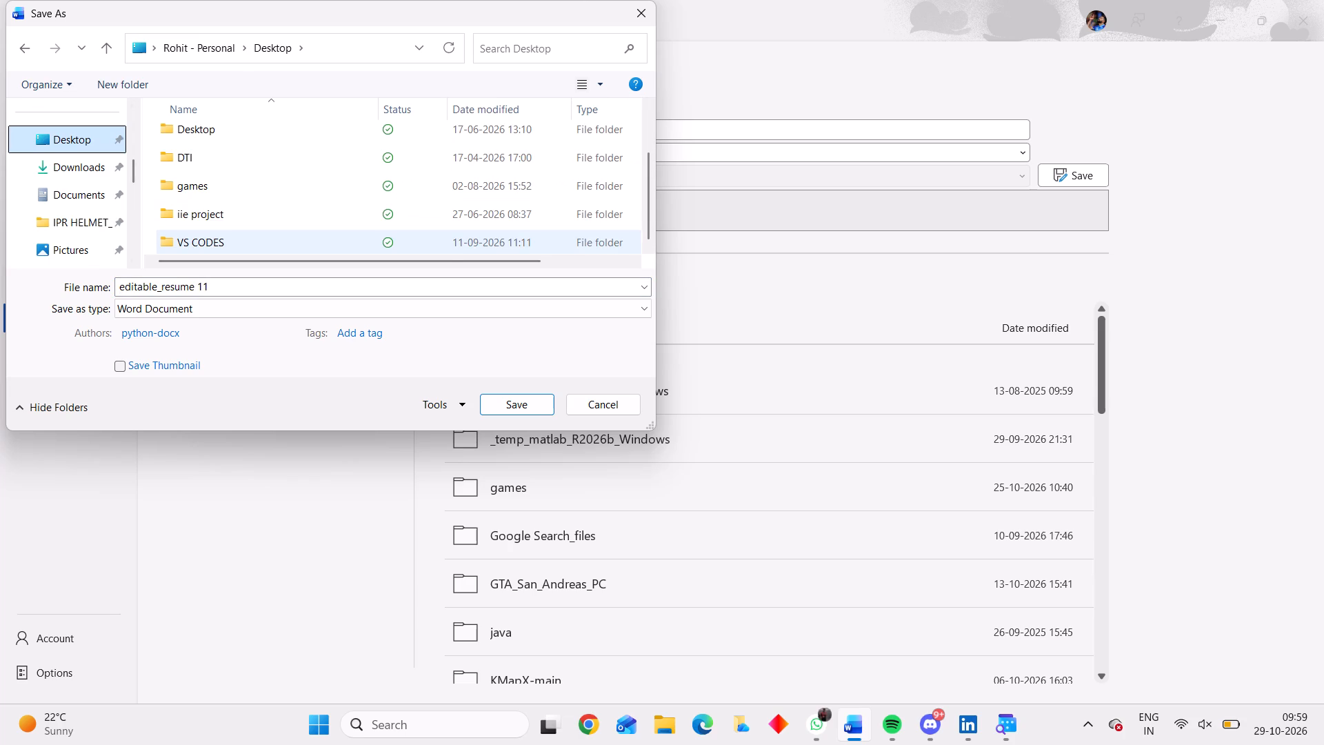
{"action": "scroll", "coordinate": [292, 235], "scroll_direction": "down", "scroll_amount": 1}
Name the copy "darshan _resume 11" and save it as a Word document.
{"action": "left_click", "coordinate": [157, 287]}
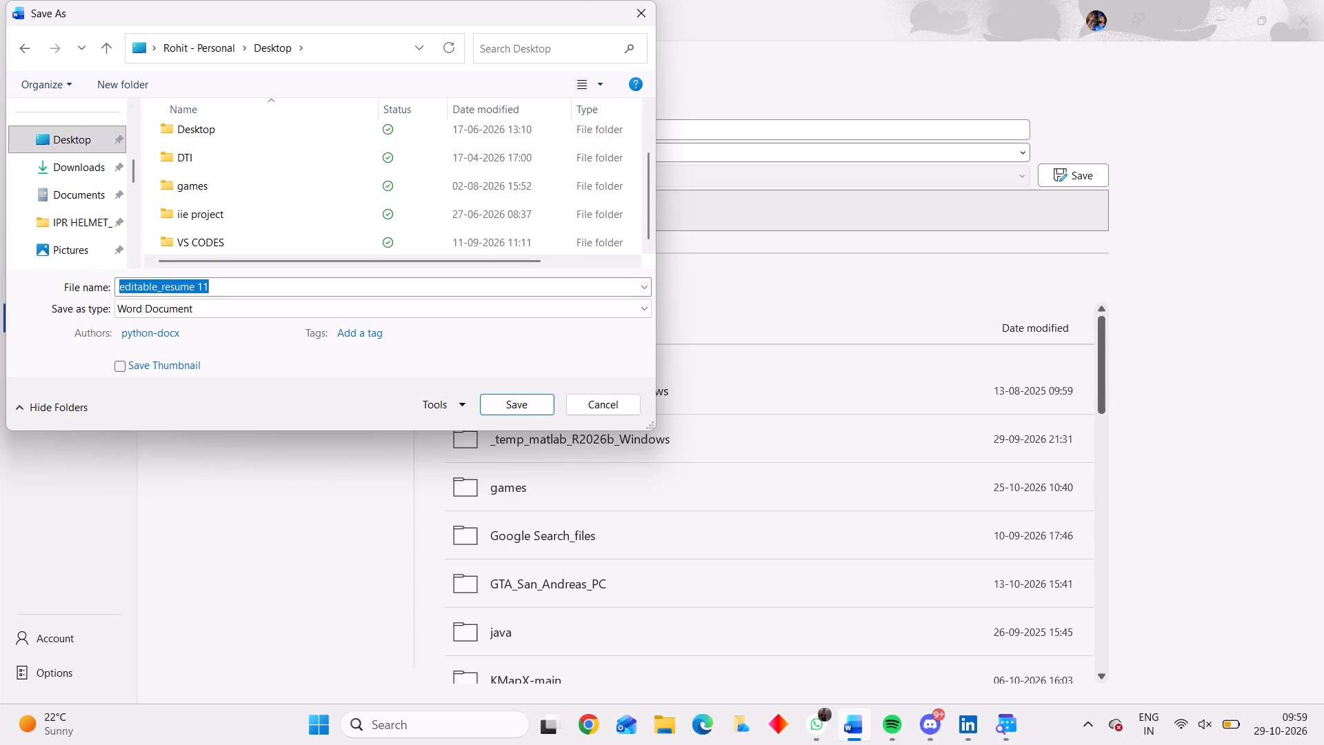
{"action": "left_click", "coordinate": [157, 287]}
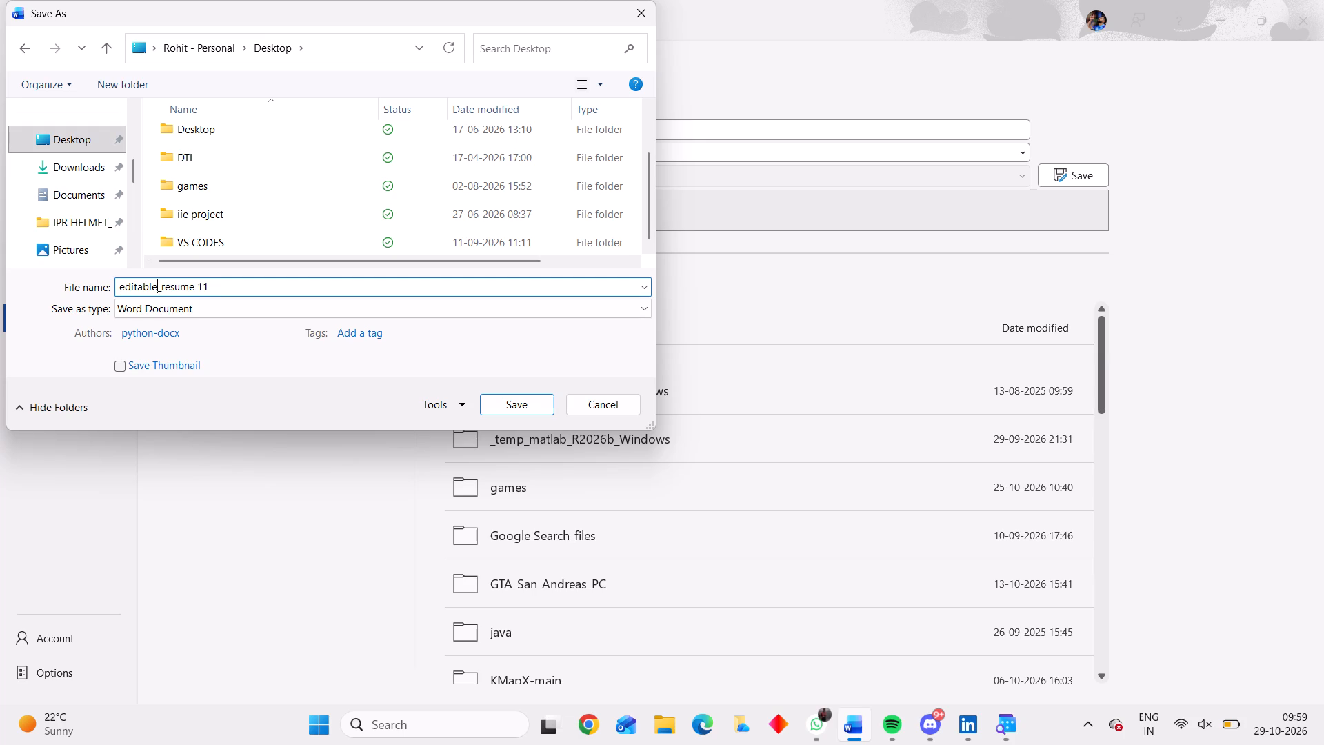
{"action": "key", "text": "BackSpace"}
{"action": "key", "text": "BackSpace"}
{"action": "key", "text": "BackSpace"}
{"action": "key", "text": "BackSpace"}
{"action": "key", "text": "BackSpace"}
{"action": "key", "text": "BackSpace"}
{"action": "key", "text": "BackSpace"}
{"action": "key", "text": "BackSpace"}
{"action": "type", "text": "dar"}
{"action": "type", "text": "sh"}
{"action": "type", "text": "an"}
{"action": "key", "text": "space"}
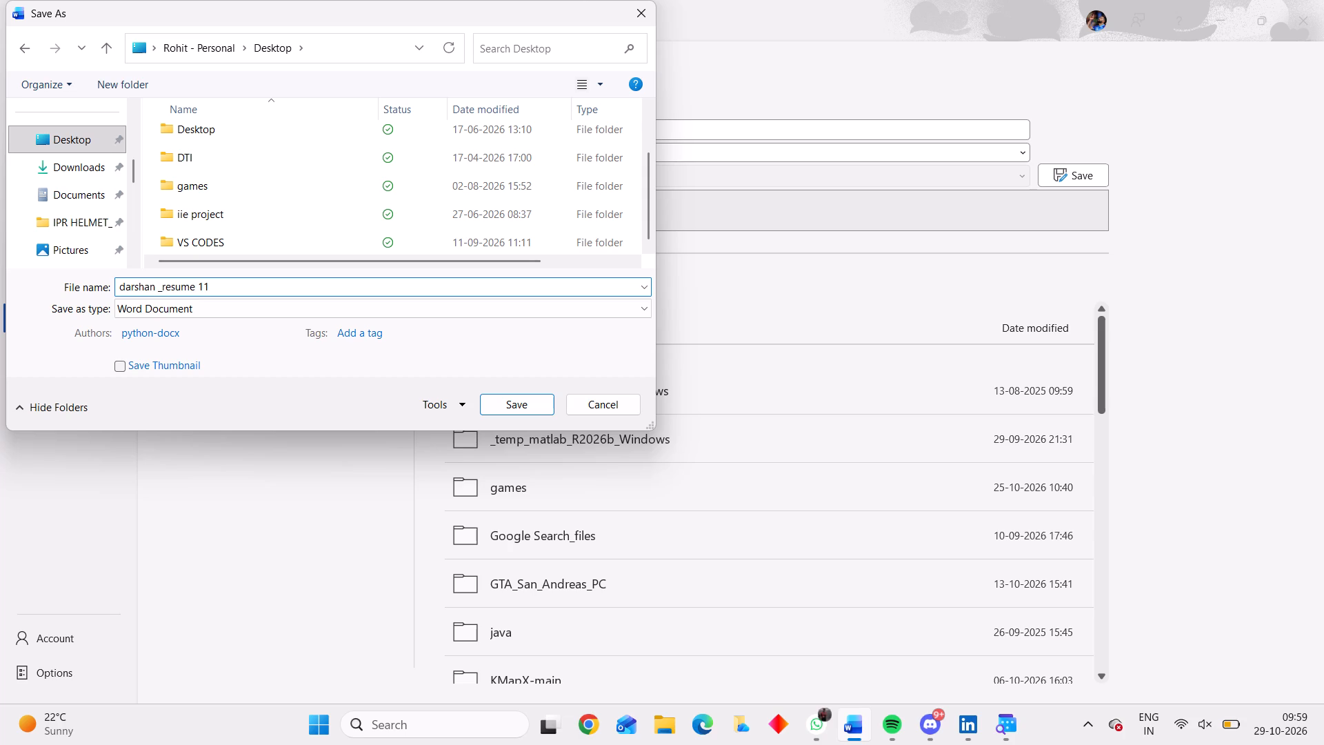
{"action": "left_click", "coordinate": [532, 401]}
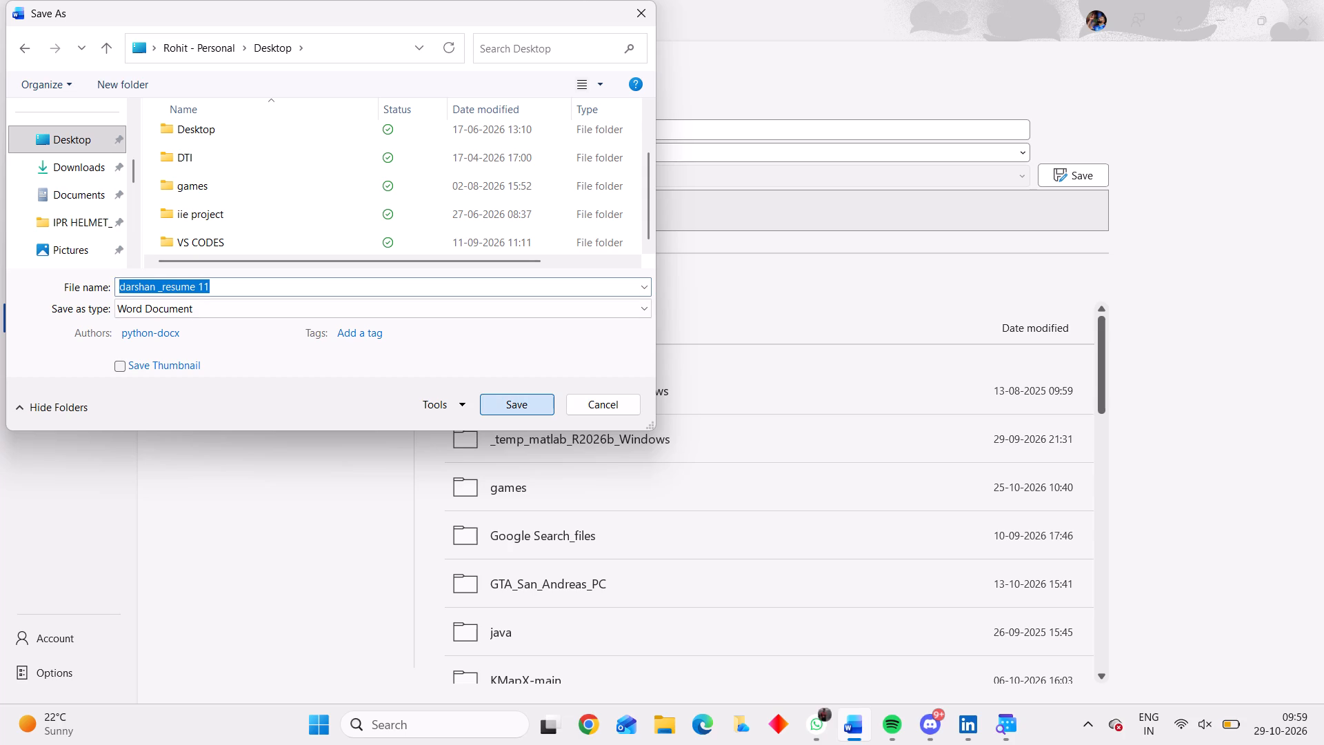
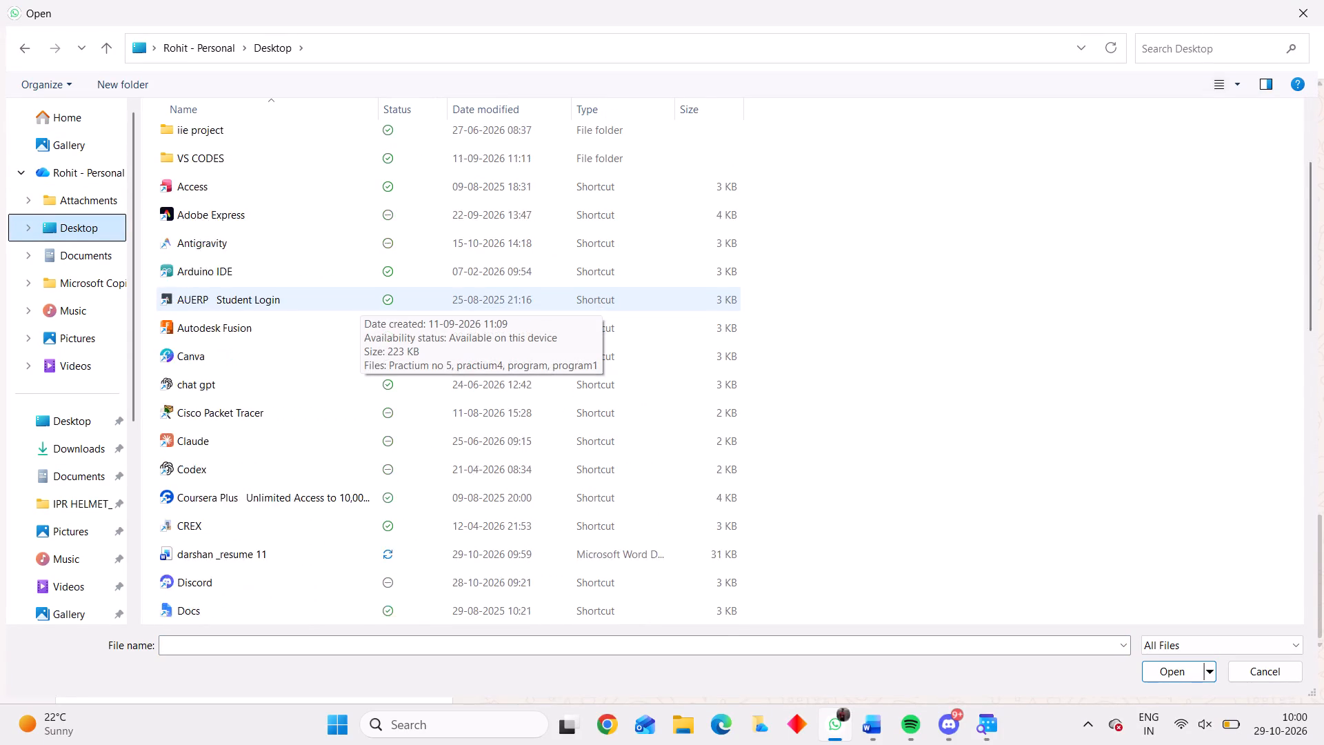
Try to attach the Word document "darshan _resume 11" from the Desktop folder in WhatsApp.
{"action": "scroll", "coordinate": [360, 303], "scroll_direction": "down", "scroll_amount": 1}
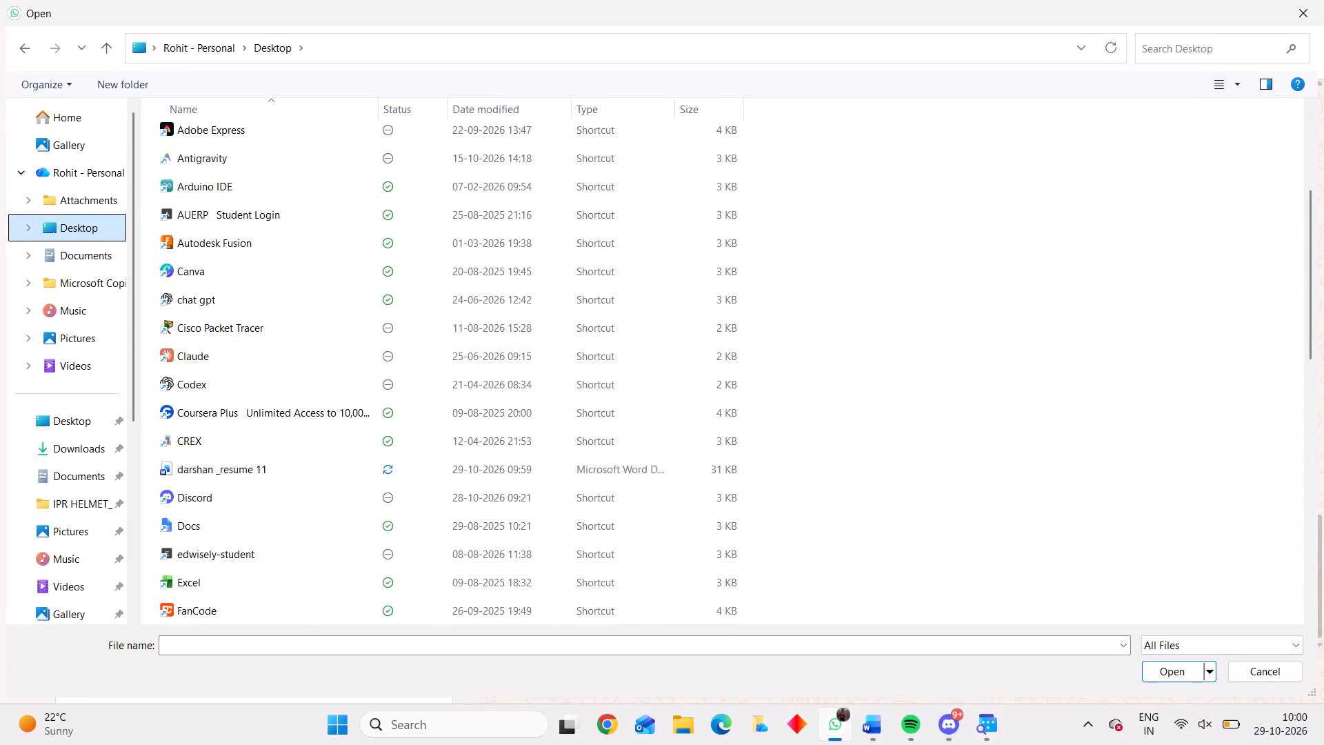
{"action": "left_click", "coordinate": [283, 460]}
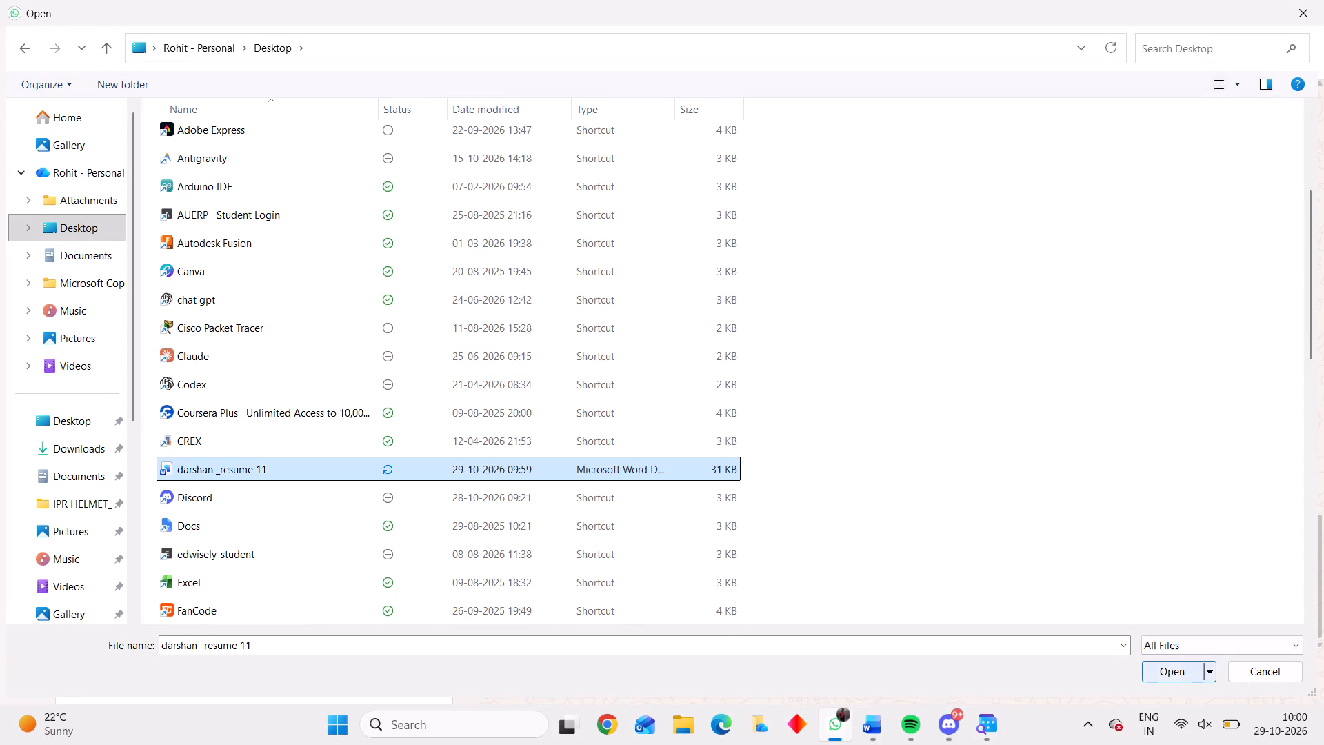
{"action": "left_click", "coordinate": [1174, 673]}
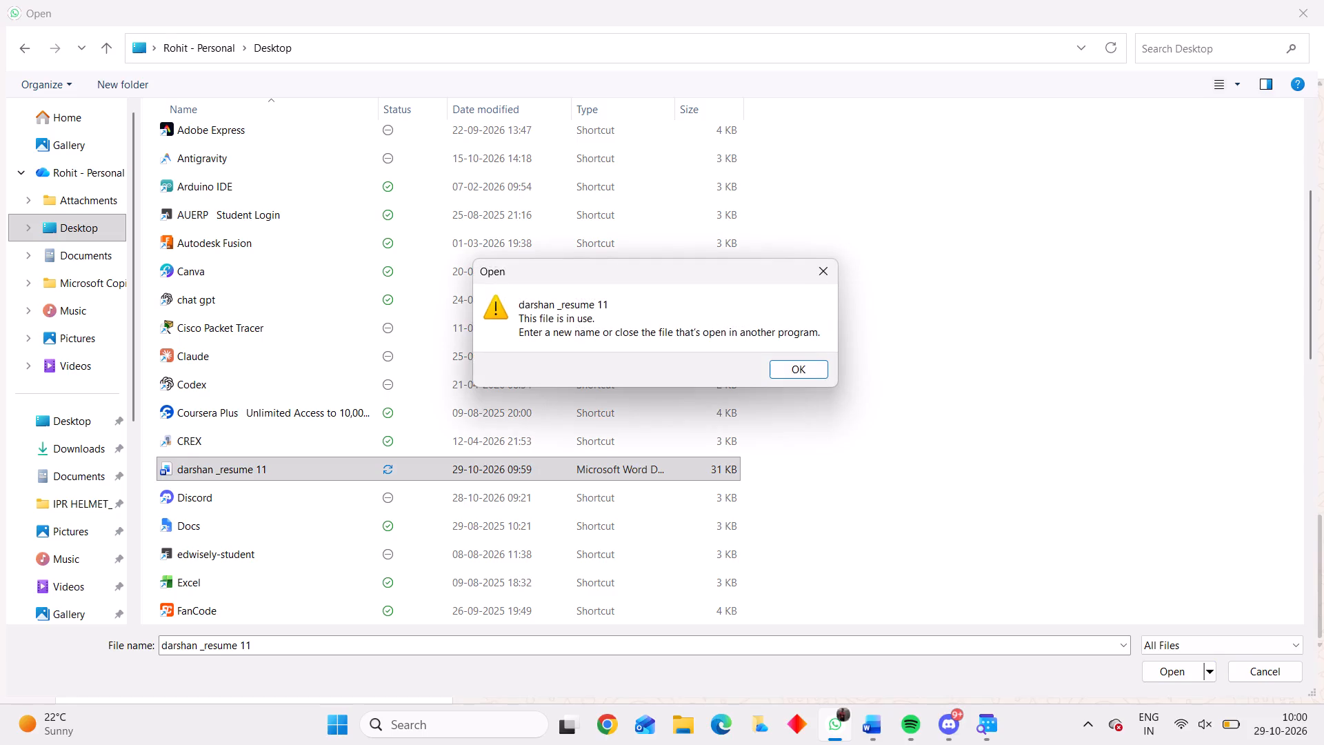
Switch to Word and close the "darshan _resume 11" document so that the file is no longer in use.
{"action": "left_click", "coordinate": [865, 717]}
{"action": "left_click", "coordinate": [865, 717]}
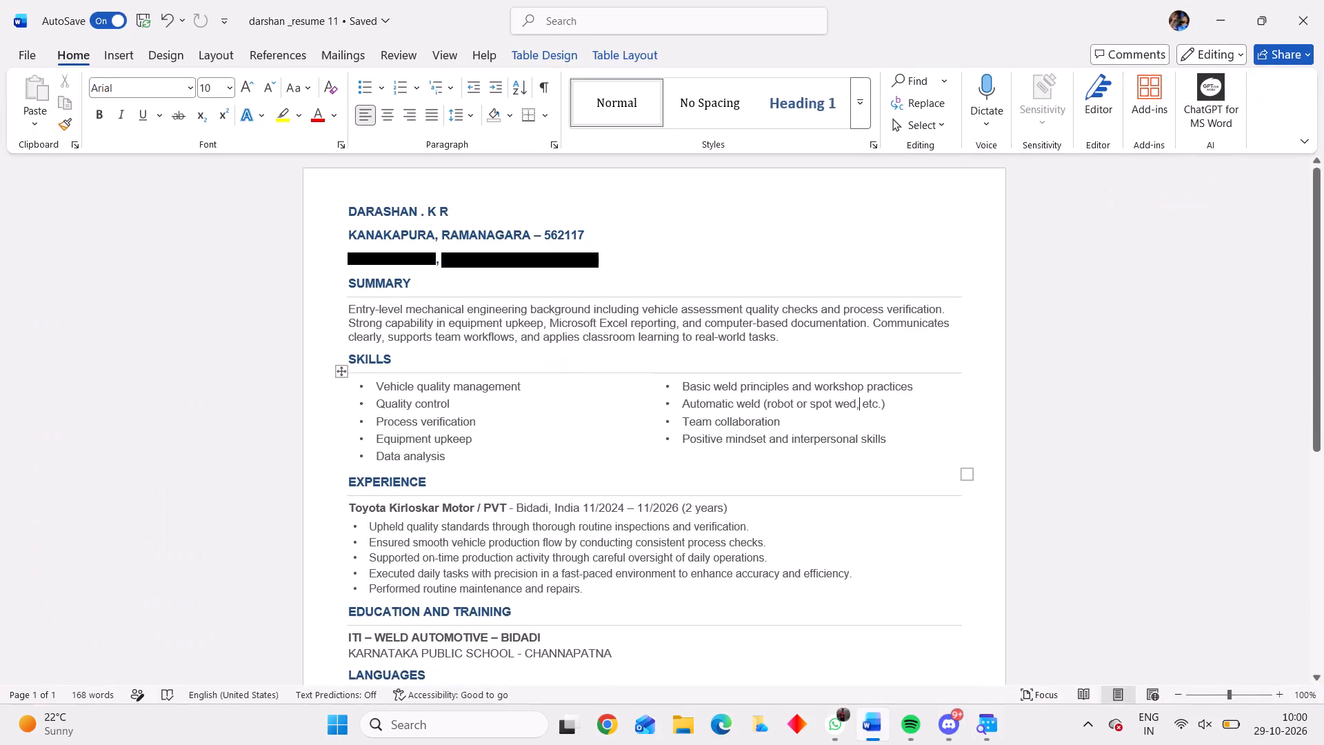
{"action": "left_click", "coordinate": [1323, 0]}
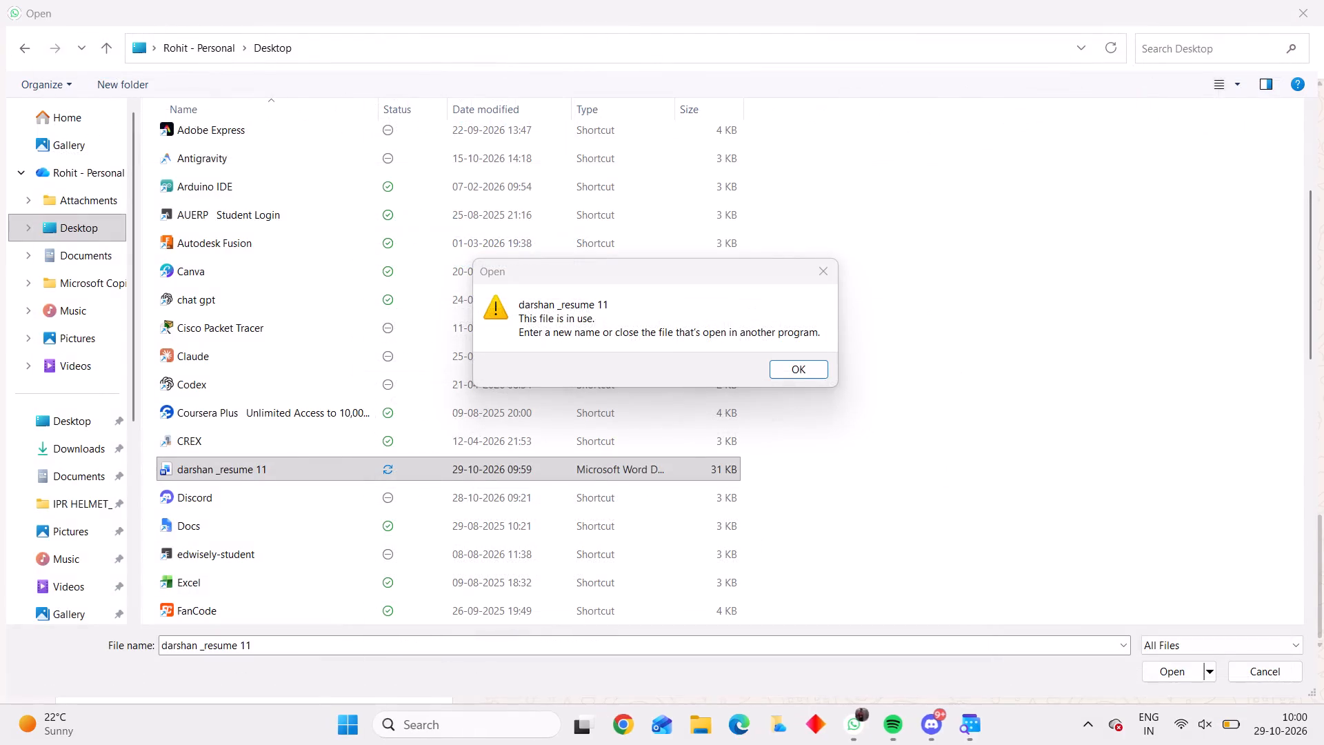